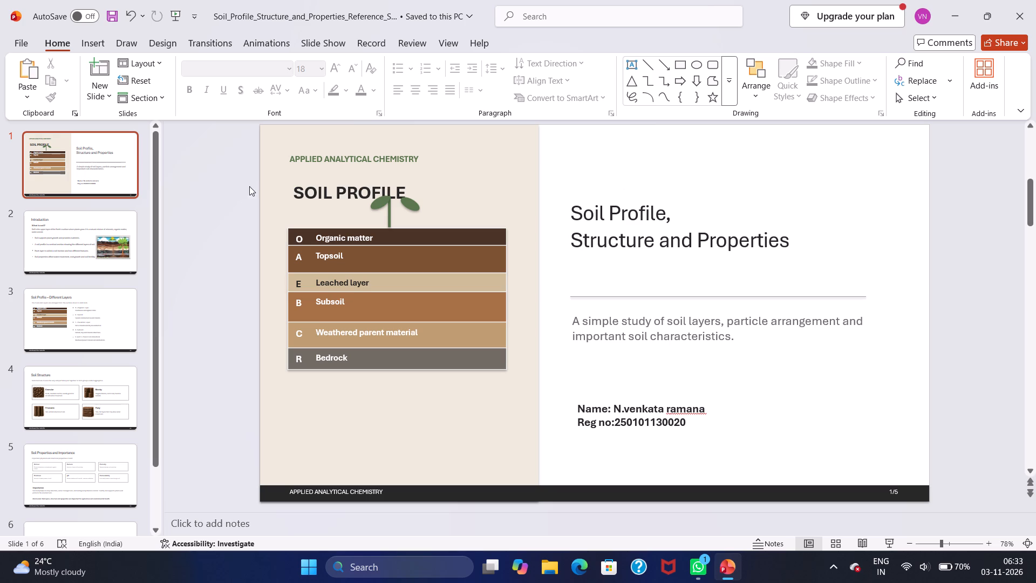
Set the font size of the green "APPLIED ANALYTICAL CHEMISTRY" heading on slide 1 to 18.
{"action": "left_click", "coordinate": [291, 158]}
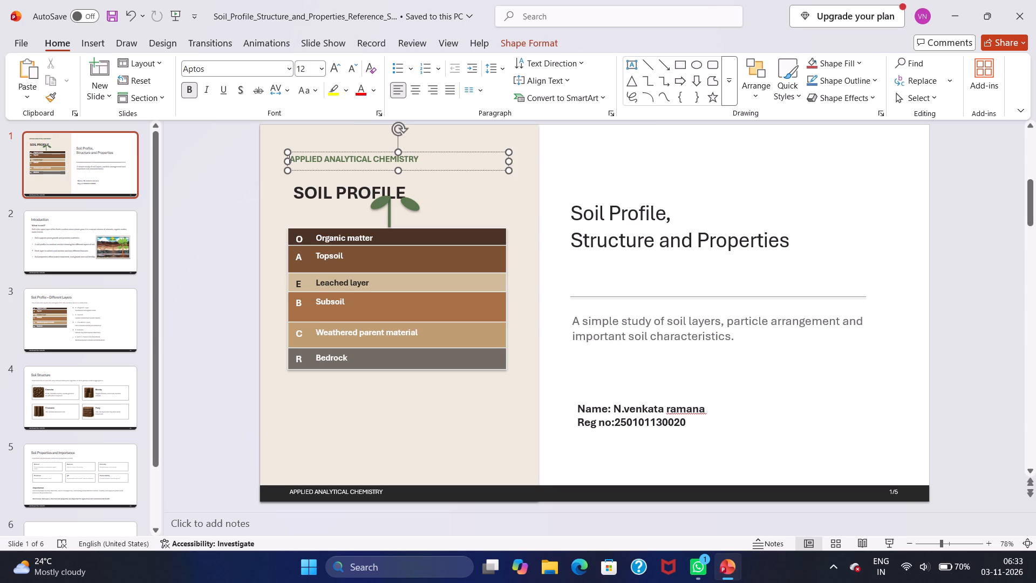
{"action": "right_click", "coordinate": [440, 163]}
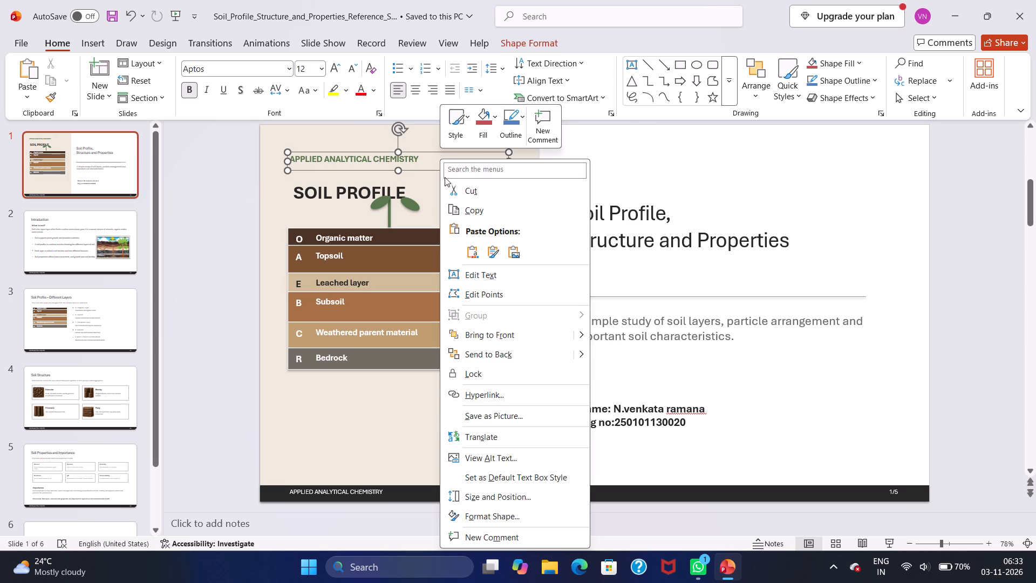
{"action": "left_click", "coordinate": [416, 160]}
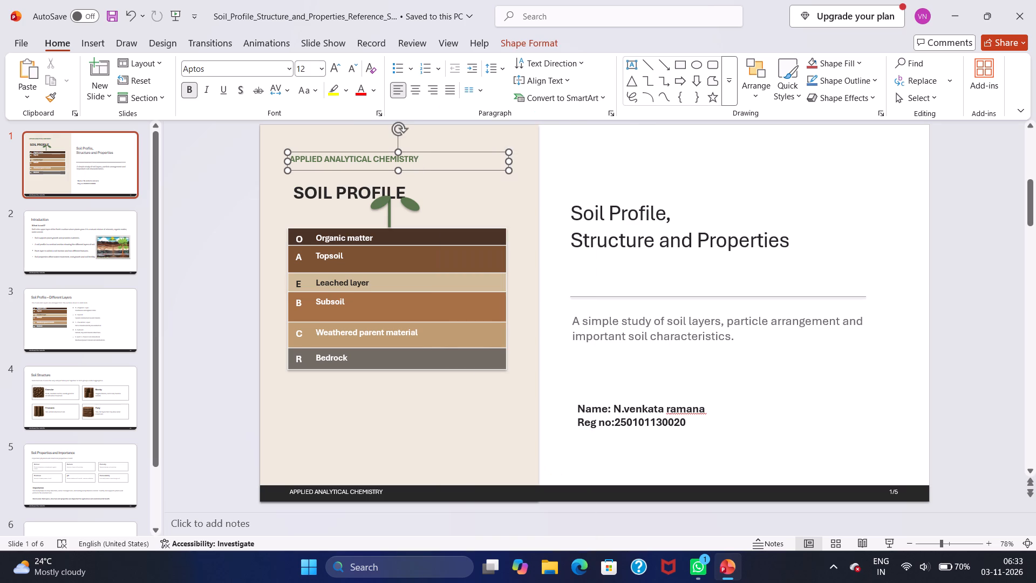
{"action": "left_click_drag", "start_coordinate": [418, 158], "coordinate": [305, 161]}
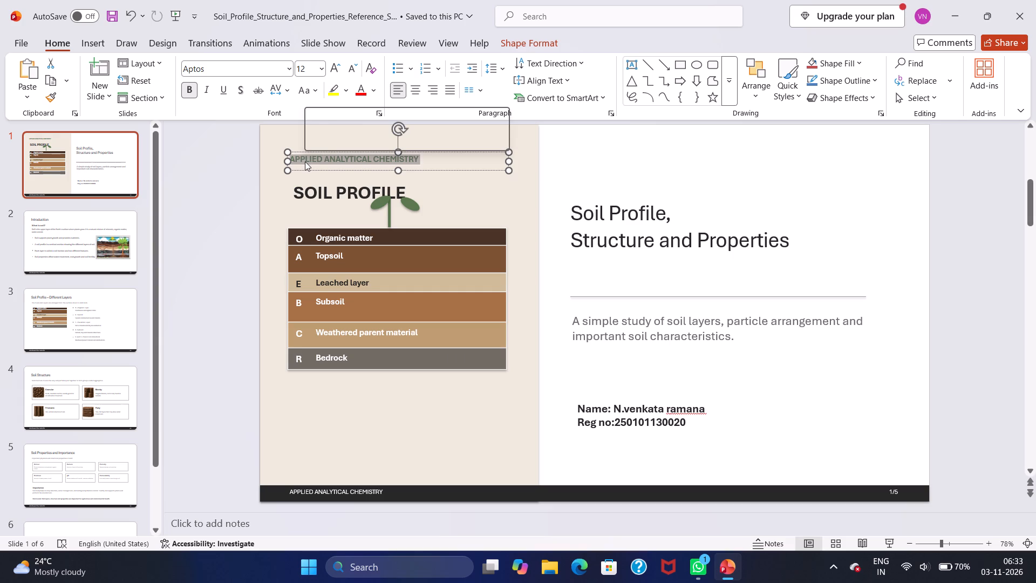
{"action": "left_click", "coordinate": [404, 120]}
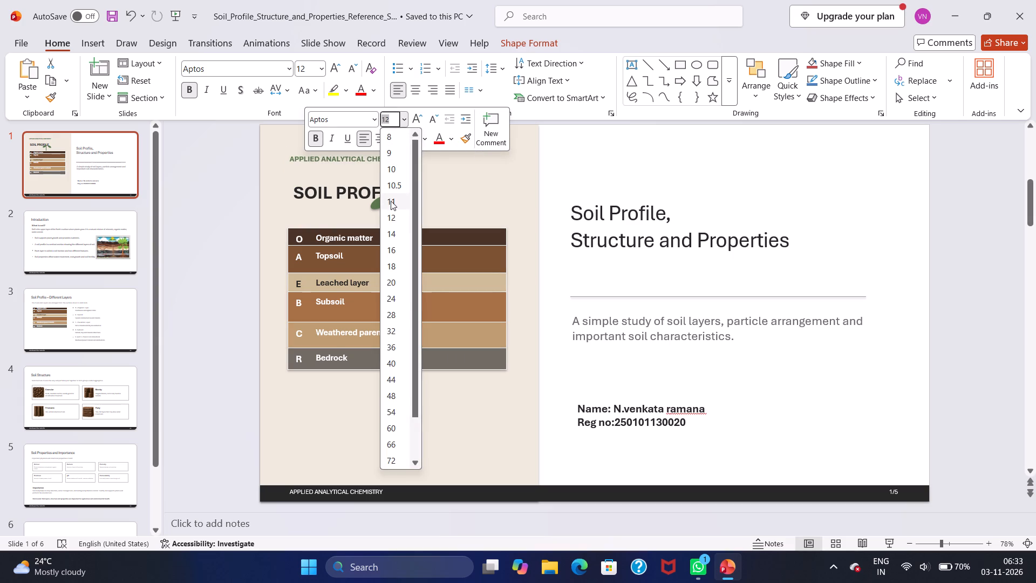
{"action": "left_click", "coordinate": [400, 262]}
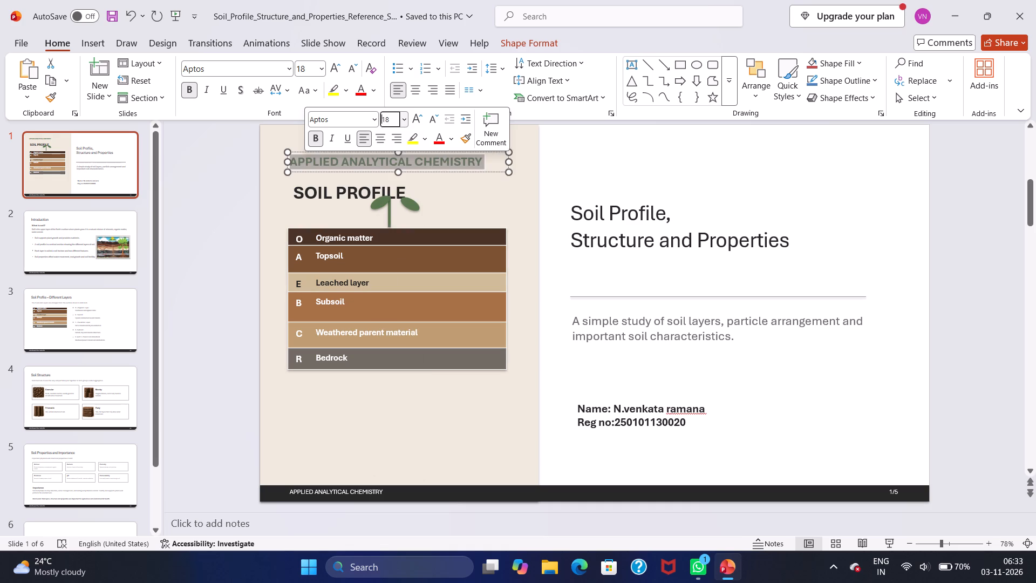
{"action": "left_click", "coordinate": [488, 211]}
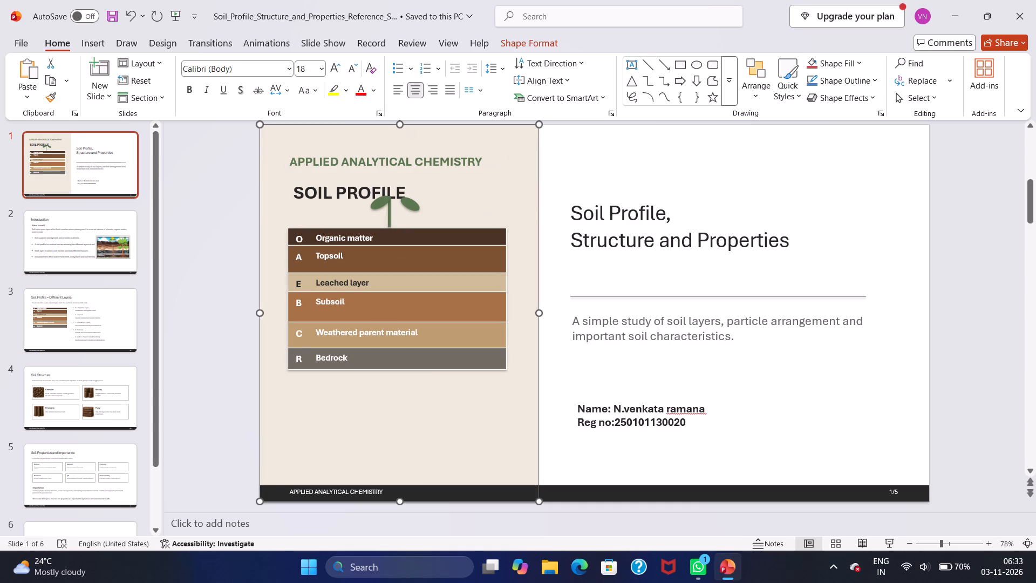
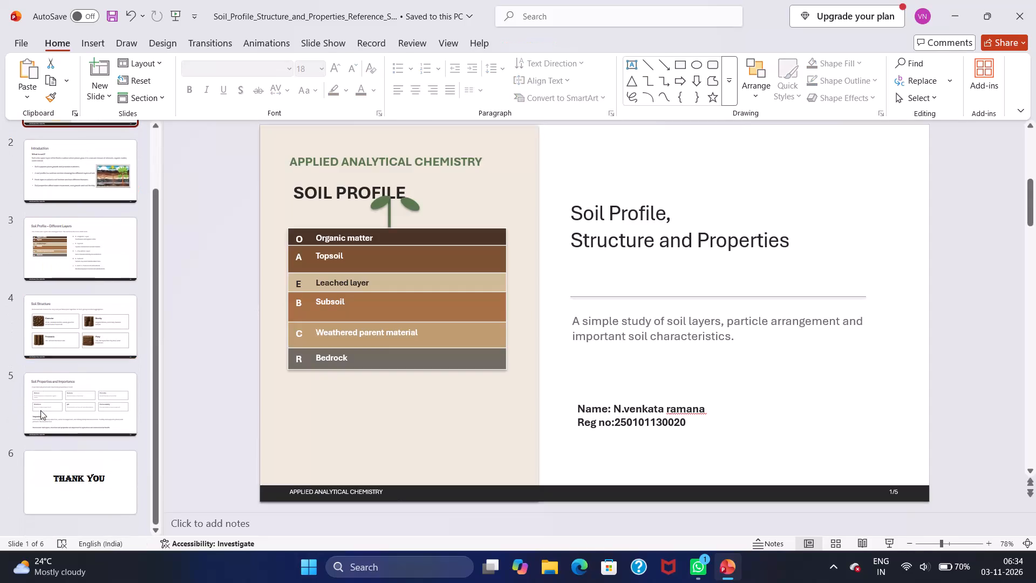
Go to slide 5, "Soil Properties and Importance", to view its content.
{"action": "left_click", "coordinate": [40, 410]}
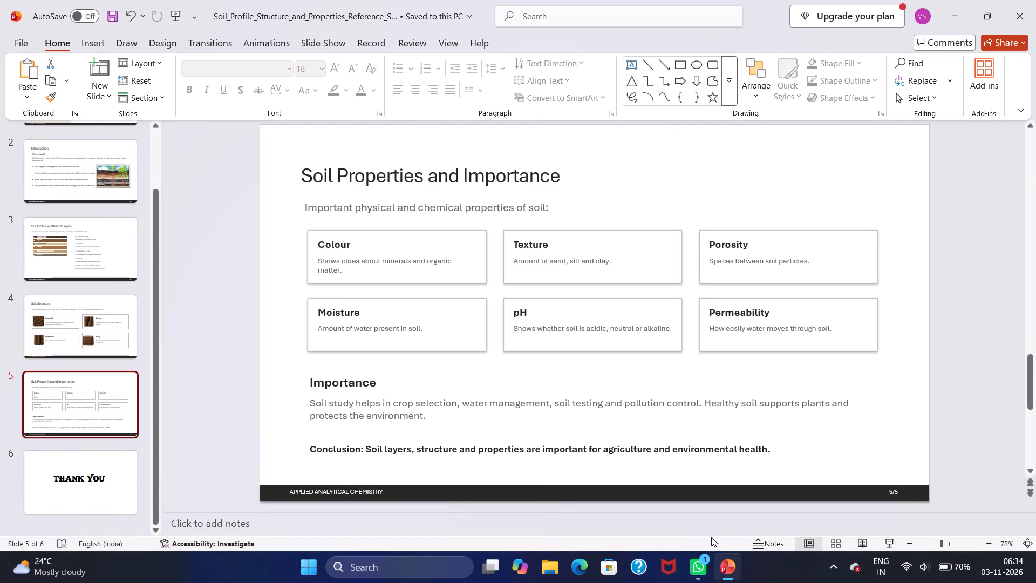
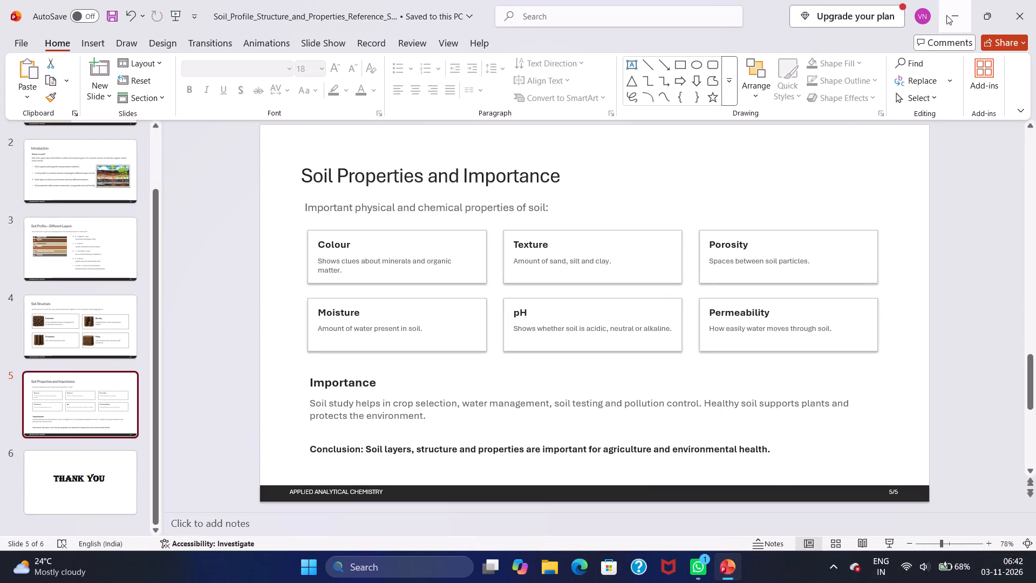
Turn on AutoSave for the presentation by uploading a copy to the personal OneDrive.
{"action": "left_click", "coordinate": [85, 16]}
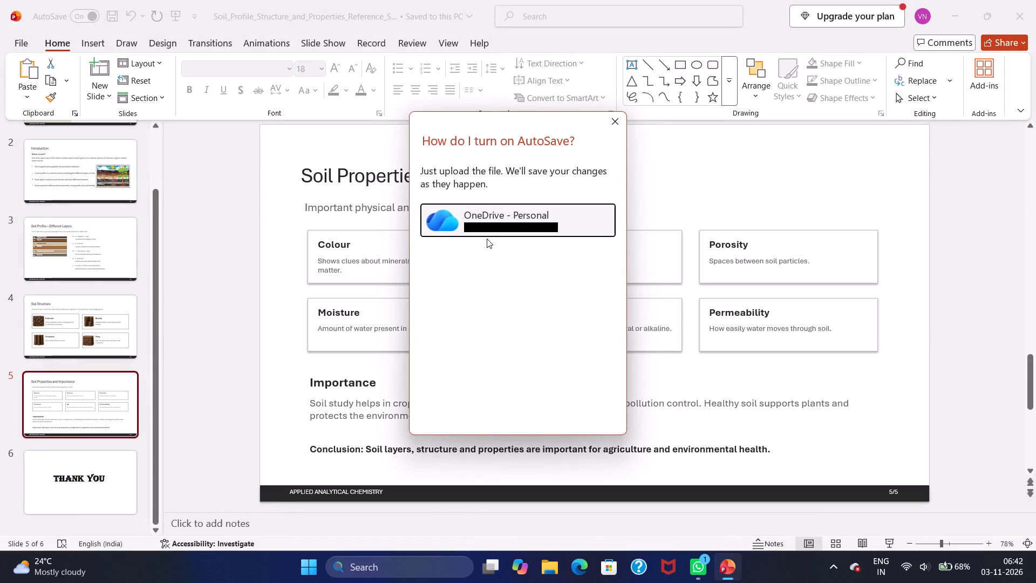
{"action": "left_click", "coordinate": [494, 216]}
{"action": "left_click", "coordinate": [494, 216]}
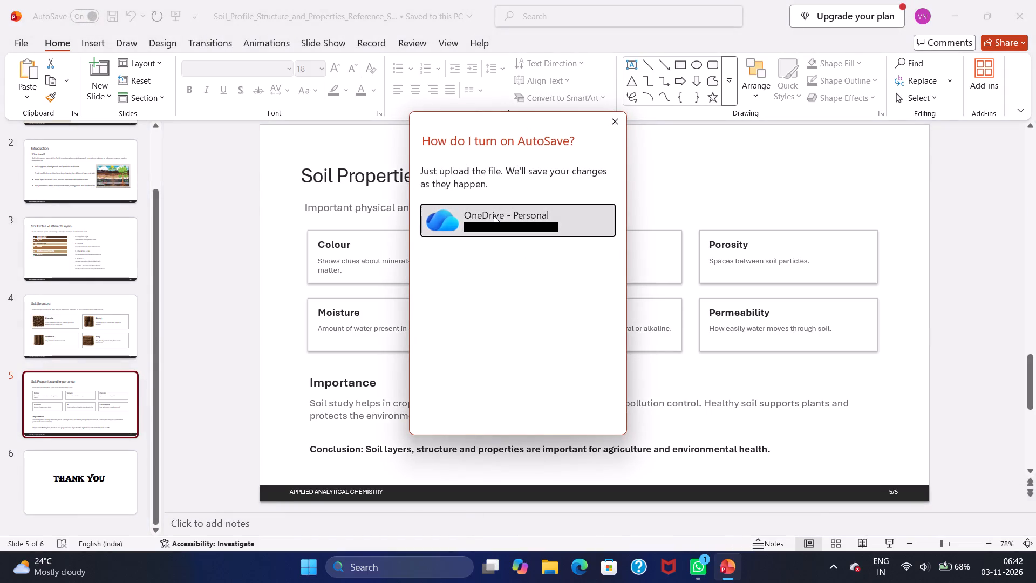
{"action": "double_click", "coordinate": [494, 216]}
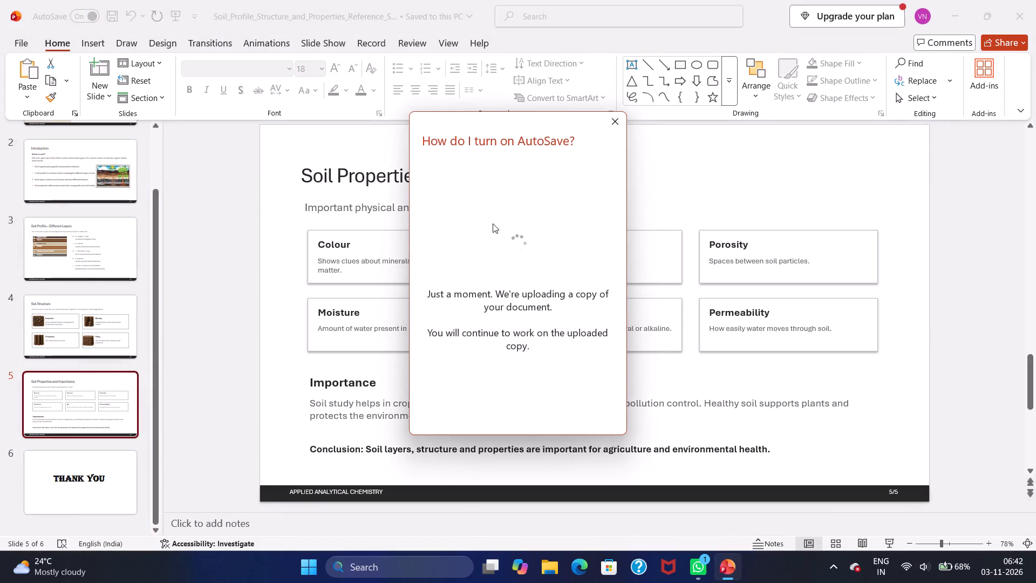
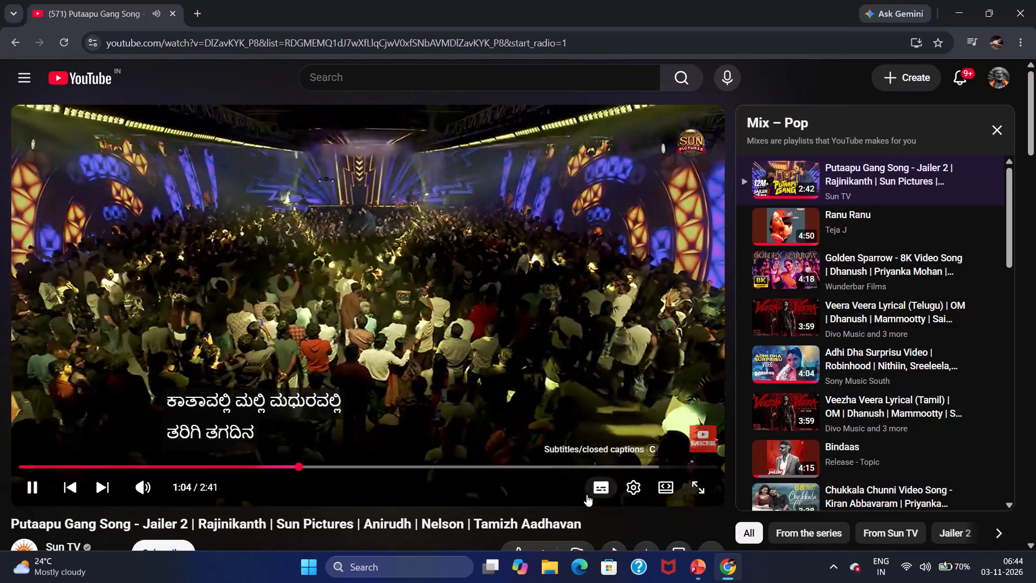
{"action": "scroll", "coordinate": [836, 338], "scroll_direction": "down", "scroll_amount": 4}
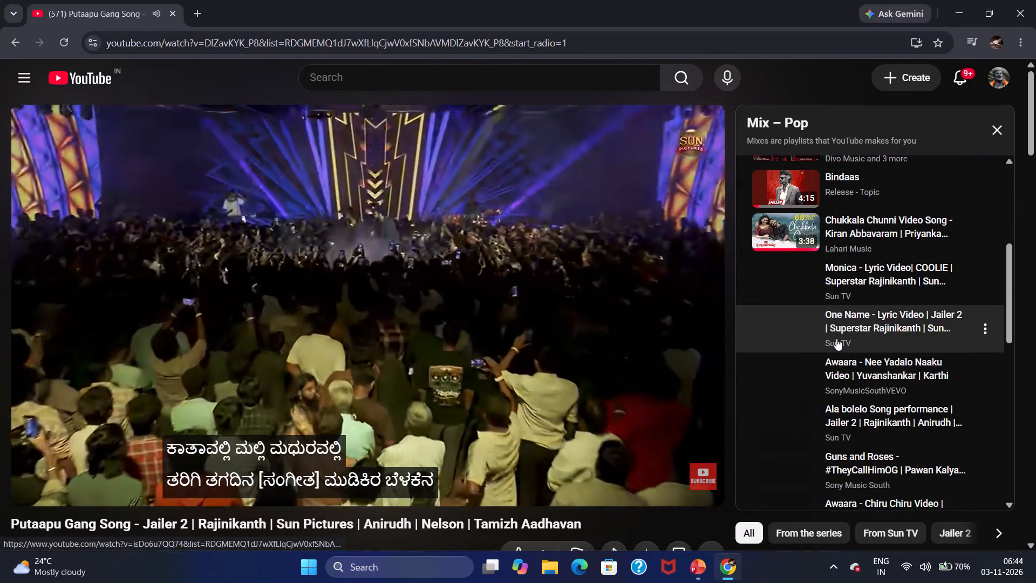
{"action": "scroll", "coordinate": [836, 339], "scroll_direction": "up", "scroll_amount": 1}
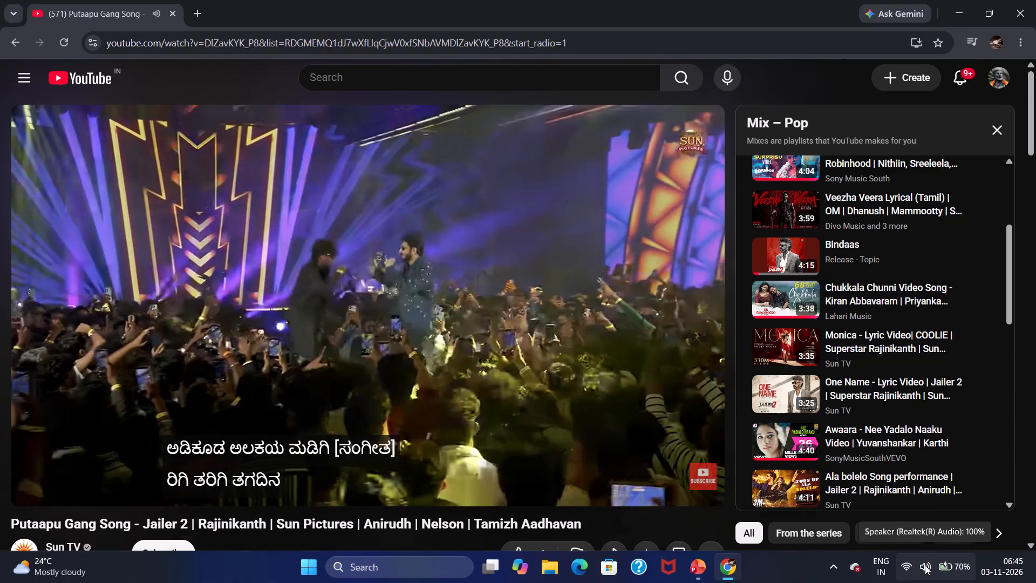
Lower the system speaker volume from the quick settings to about half and return to the playing video.
{"action": "left_click", "coordinate": [925, 565]}
{"action": "left_click", "coordinate": [899, 482]}
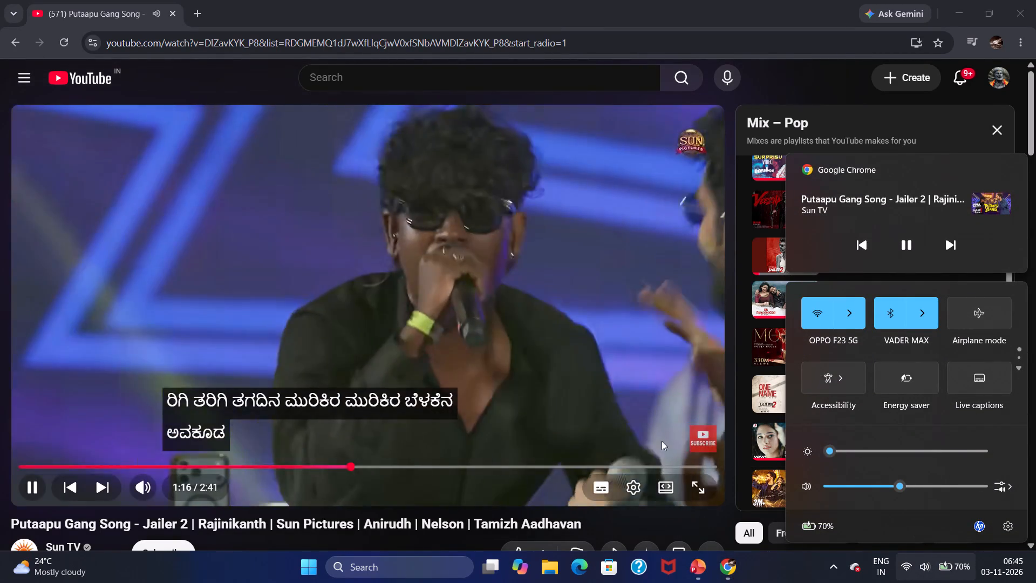
{"action": "left_click", "coordinate": [687, 344]}
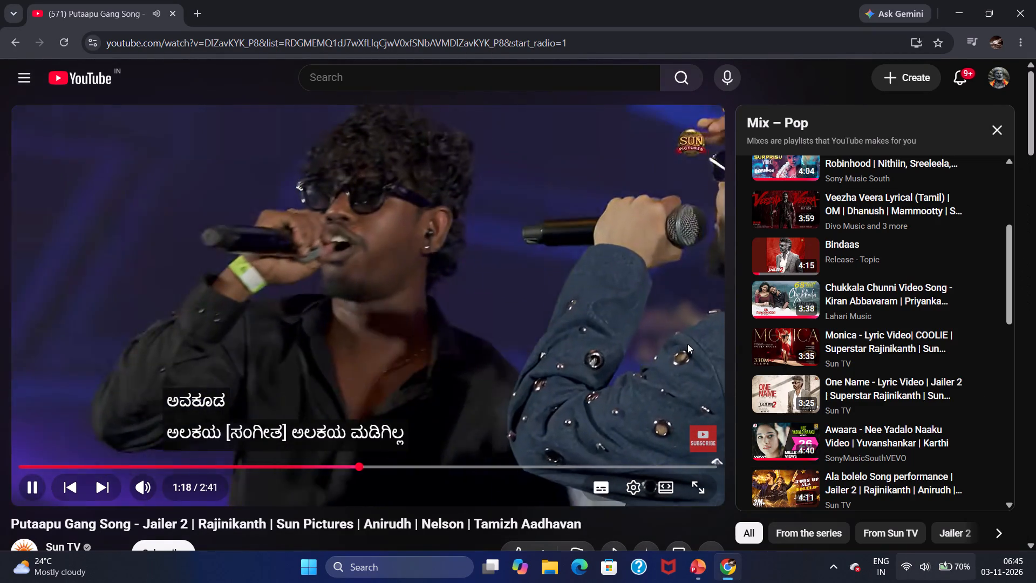
{"action": "left_click", "coordinate": [687, 344]}
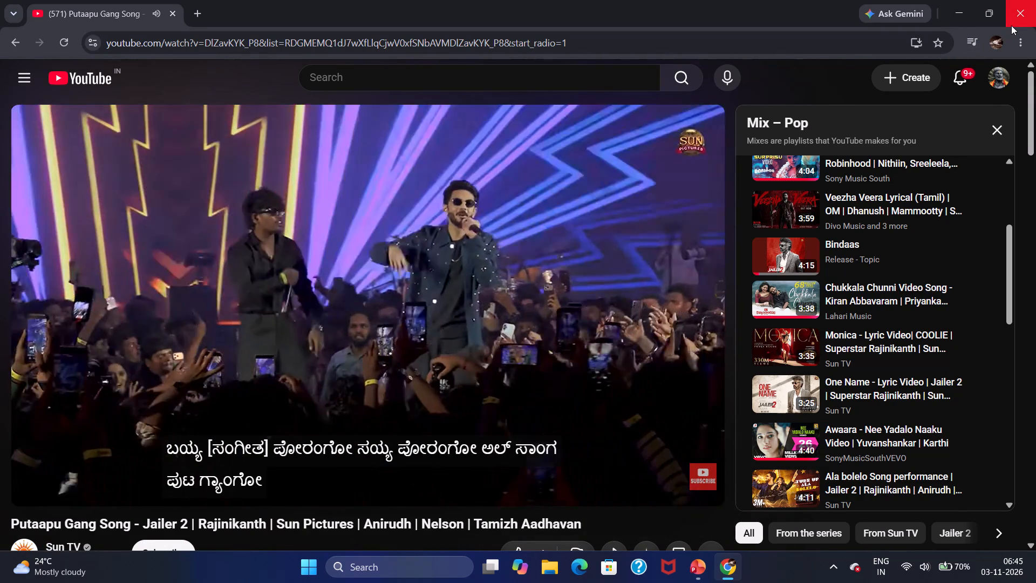
Close the YouTube browser window and switch back to PowerPoint to show the closing THANK YOU slide.
{"action": "left_click", "coordinate": [1011, 25]}
{"action": "left_click", "coordinate": [703, 574]}
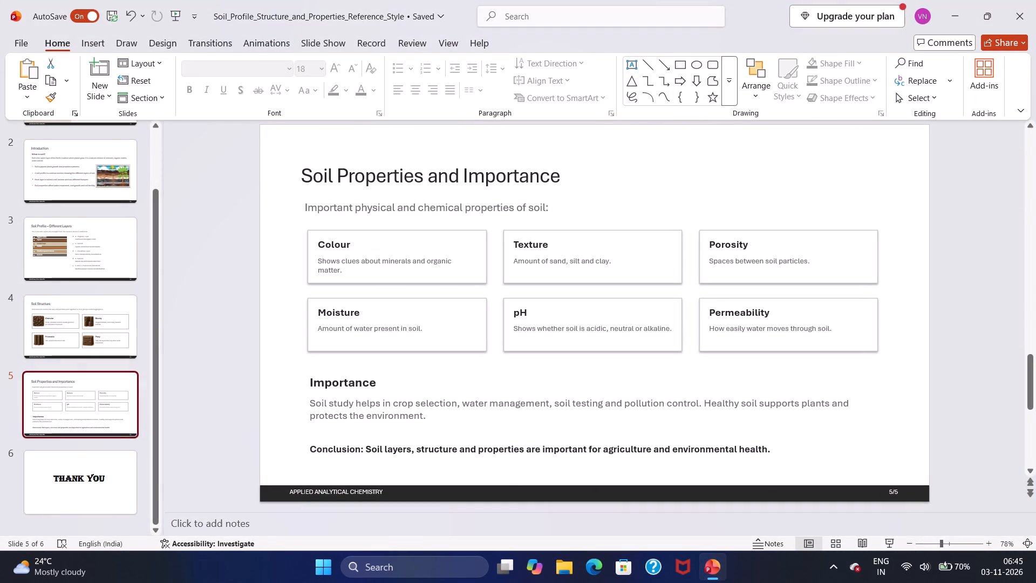
{"action": "scroll", "coordinate": [333, 459], "scroll_direction": "down", "scroll_amount": 1}
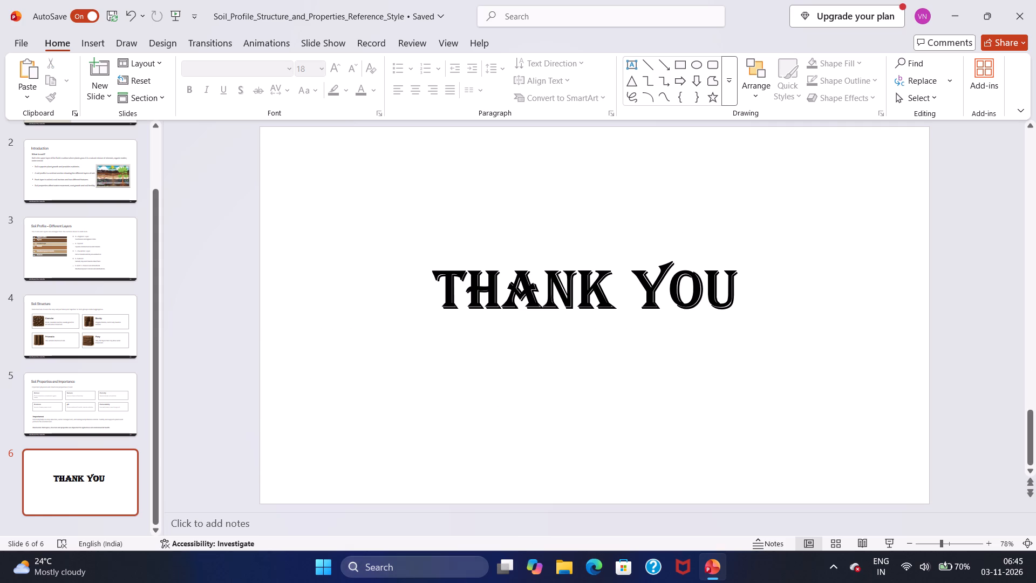
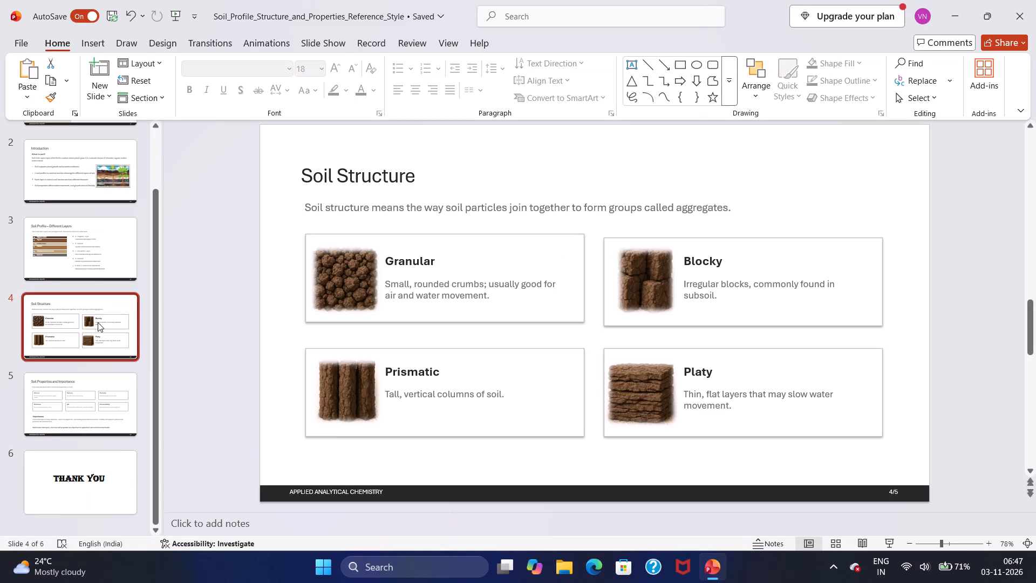
Make the "Introduction" title on slide 2 bold.
{"action": "left_click", "coordinate": [91, 263]}
{"action": "left_click", "coordinate": [92, 184]}
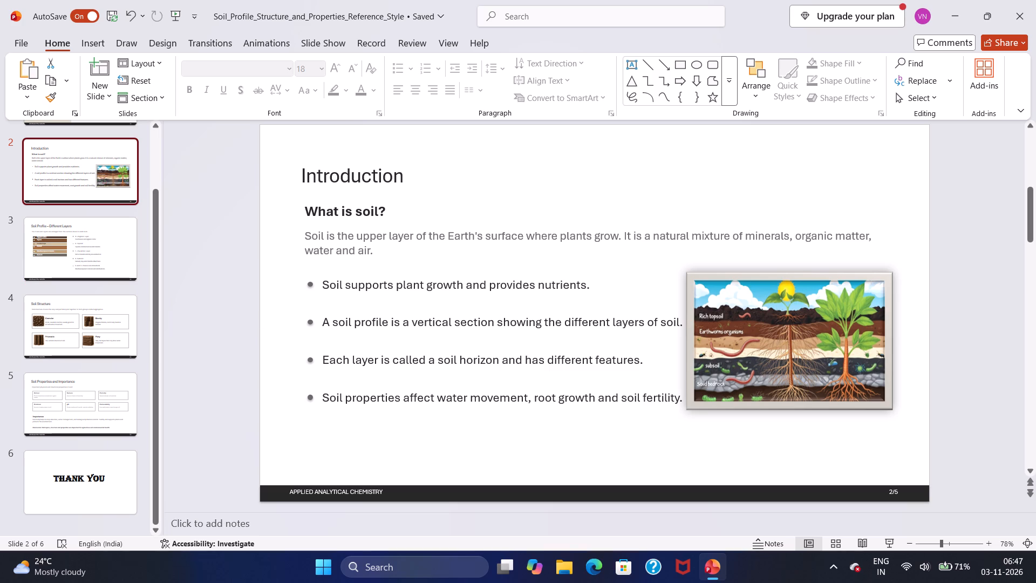
{"action": "left_click_drag", "start_coordinate": [302, 174], "coordinate": [401, 187]}
{"action": "left_click", "coordinate": [413, 161]}
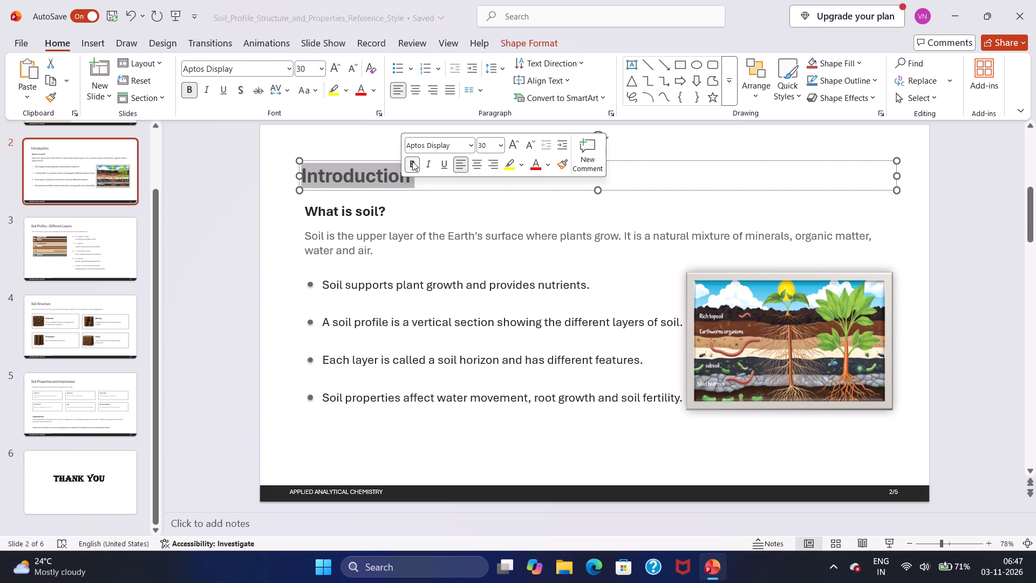
{"action": "left_click", "coordinate": [431, 184]}
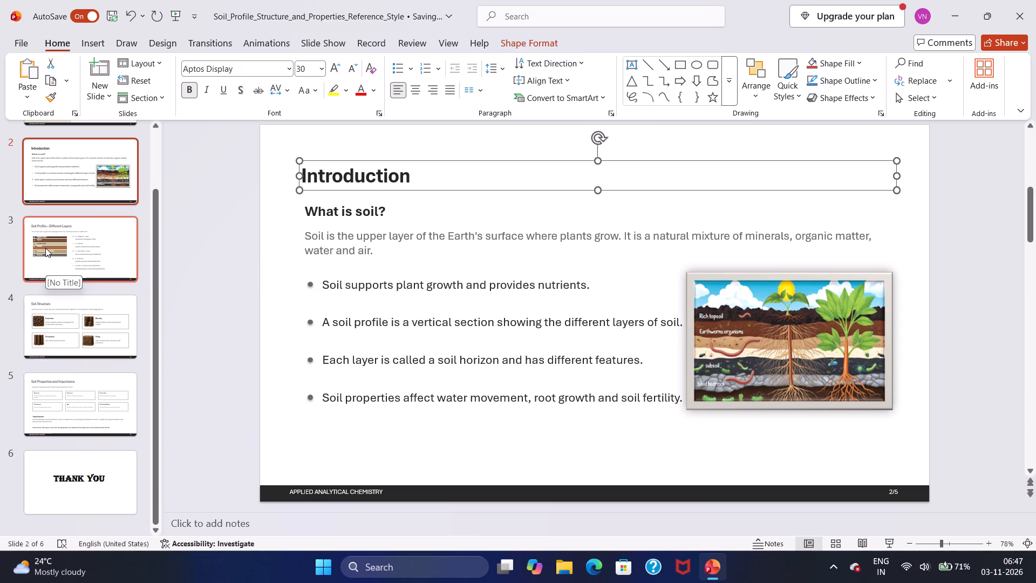
Look over slides 2 to 5 again to check their titles and layout, ending on the Soil Properties and Importance slide.
{"action": "left_click", "coordinate": [76, 424]}
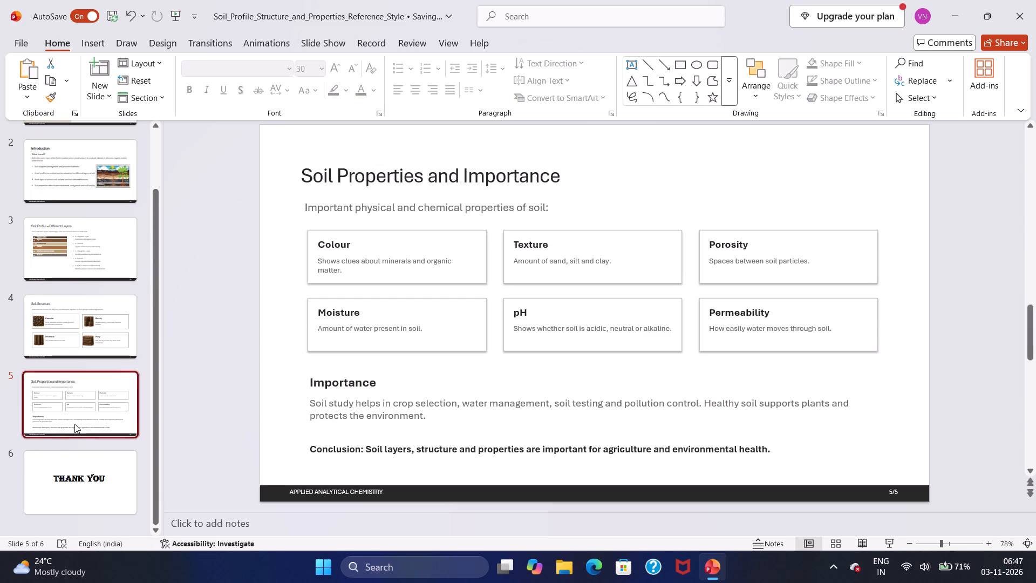
{"action": "left_click", "coordinate": [67, 336]}
{"action": "left_click", "coordinate": [63, 262]}
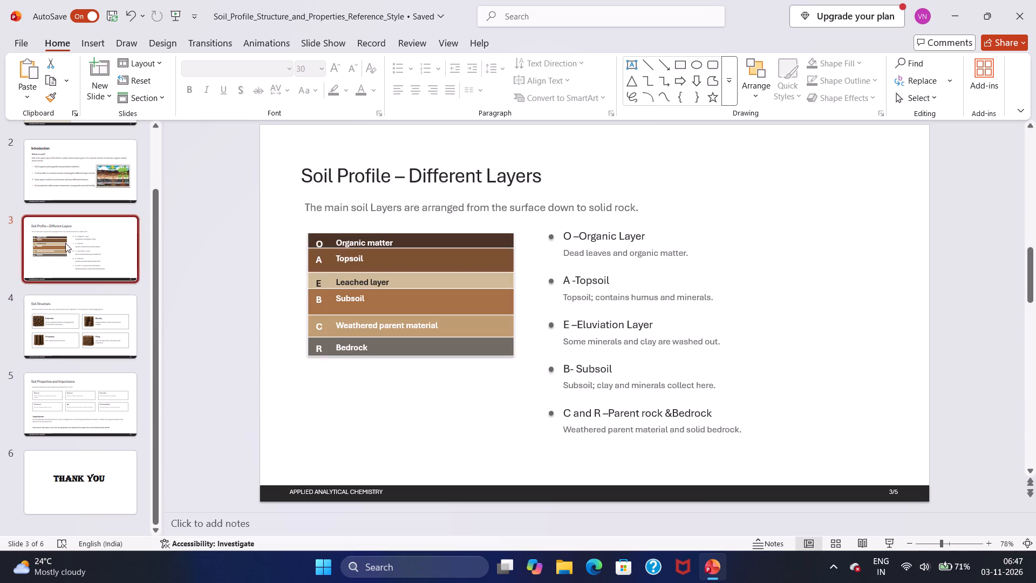
{"action": "left_click", "coordinate": [69, 193]}
{"action": "left_click", "coordinate": [88, 394]}
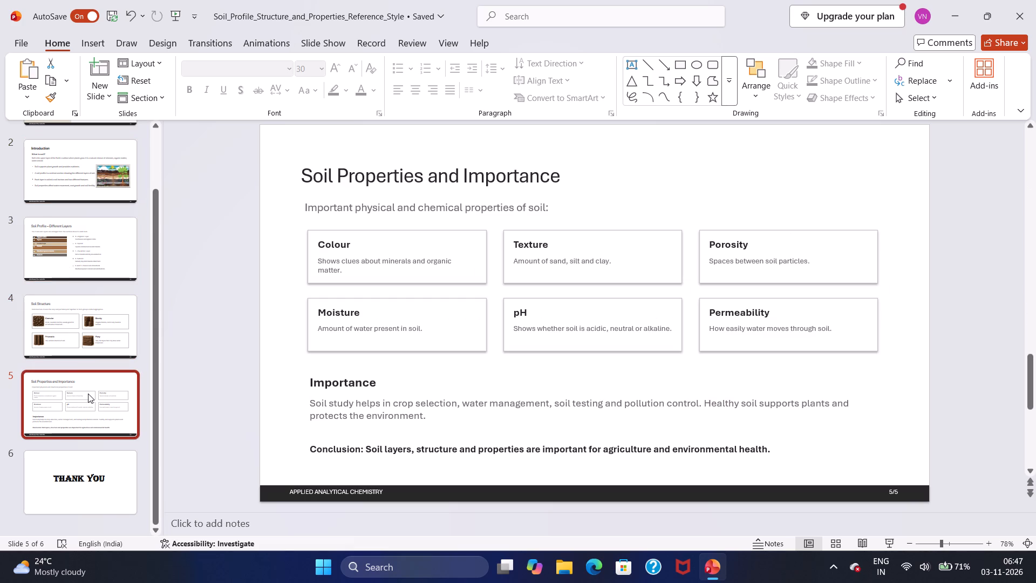
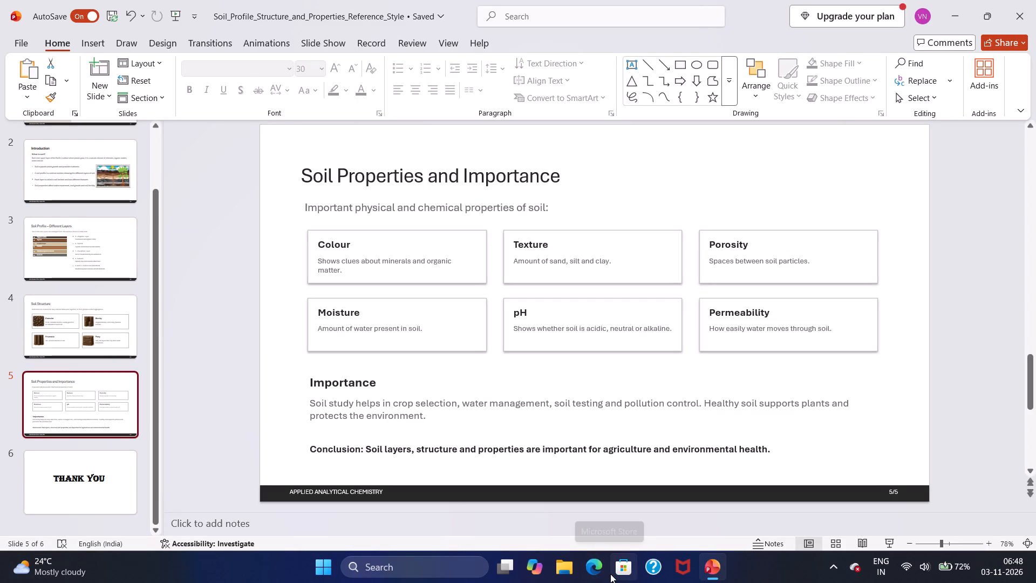
{"action": "left_click", "coordinate": [309, 578]}
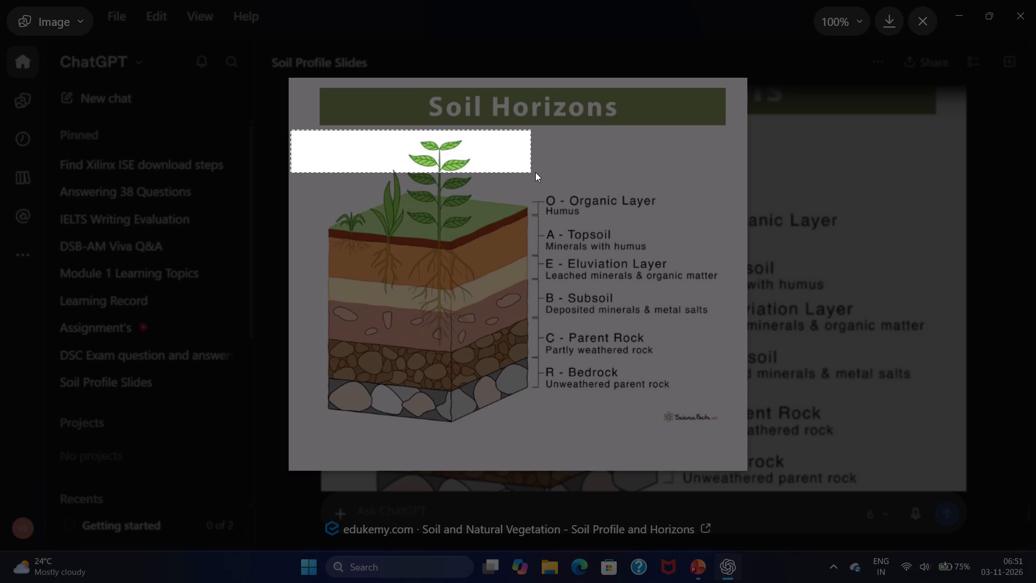
{"action": "left_click_drag", "start_coordinate": [535, 172], "coordinate": [737, 413]}
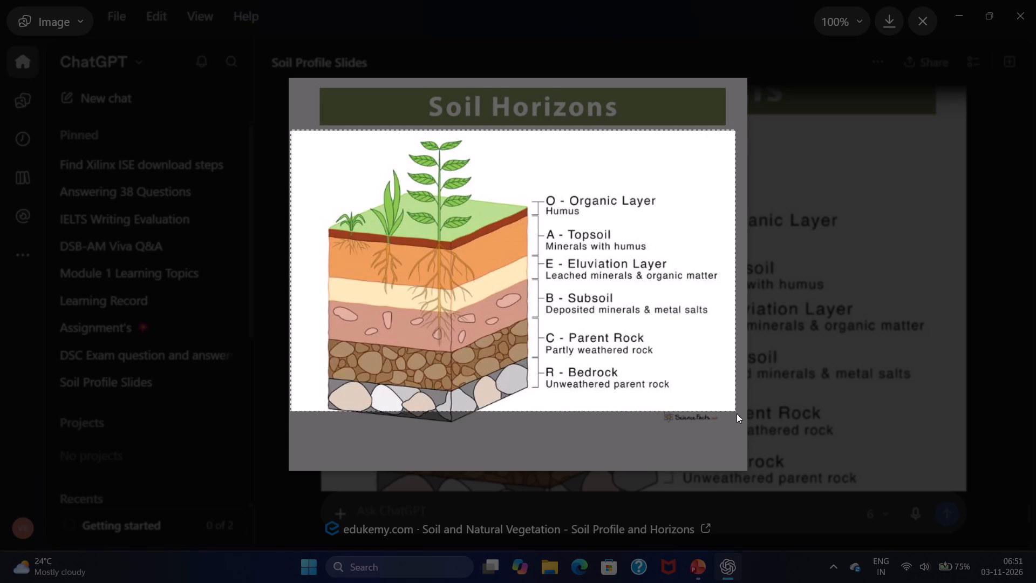
{"action": "left_click_drag", "start_coordinate": [737, 413], "coordinate": [734, 450]}
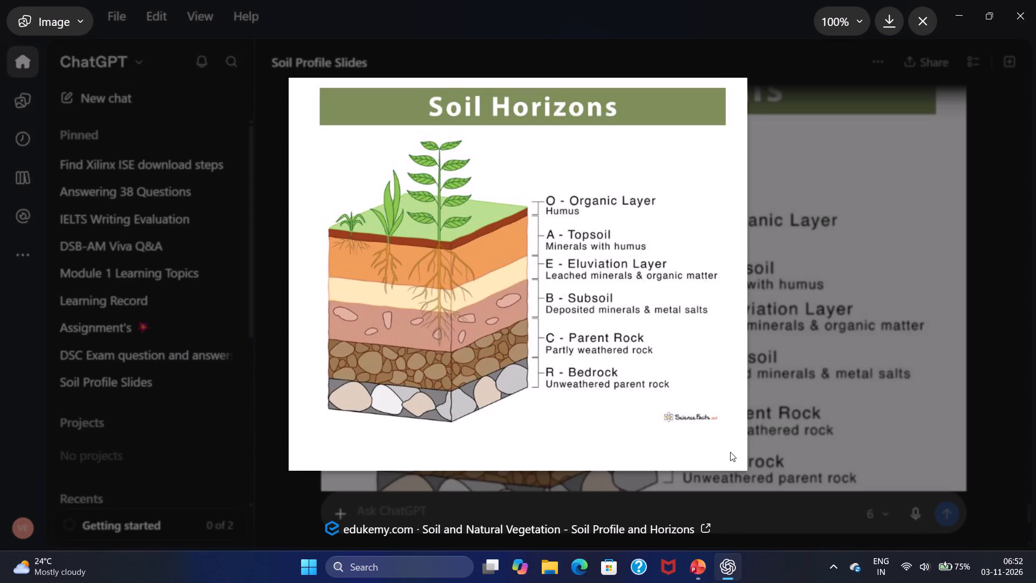
{"action": "left_click", "coordinate": [978, 389]}
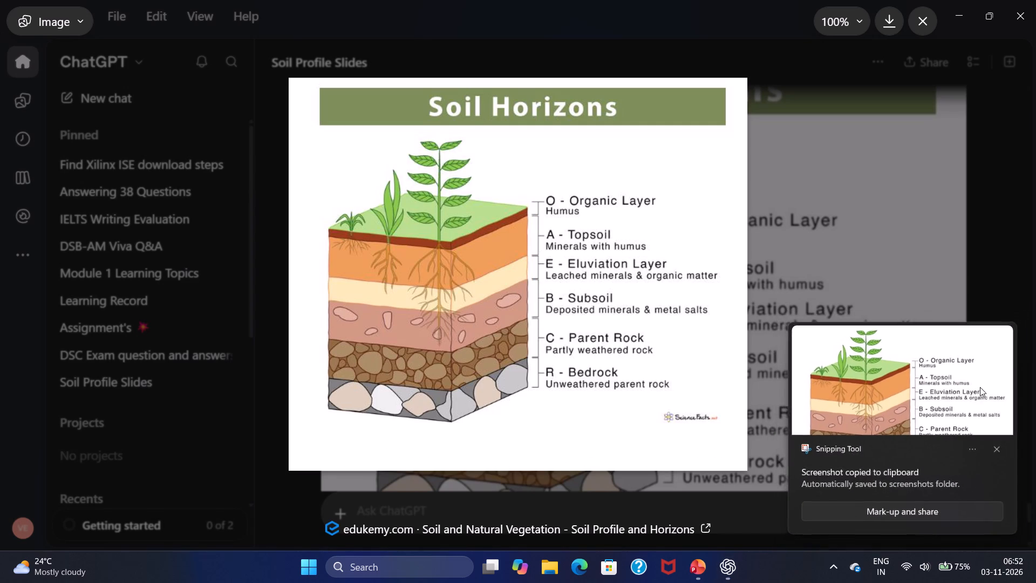
{"action": "left_click", "coordinate": [903, 243]}
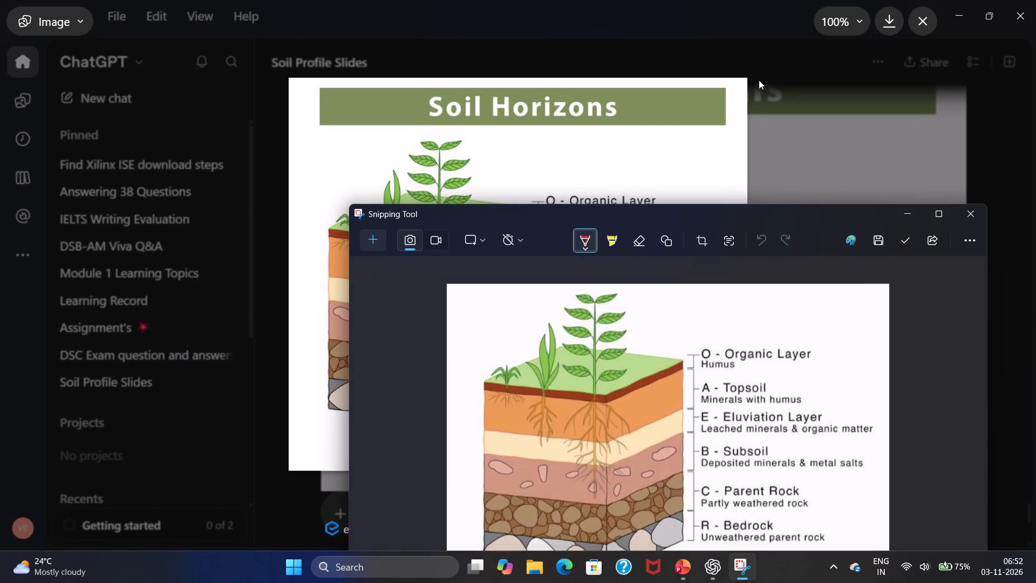
{"action": "left_click", "coordinate": [752, 79]}
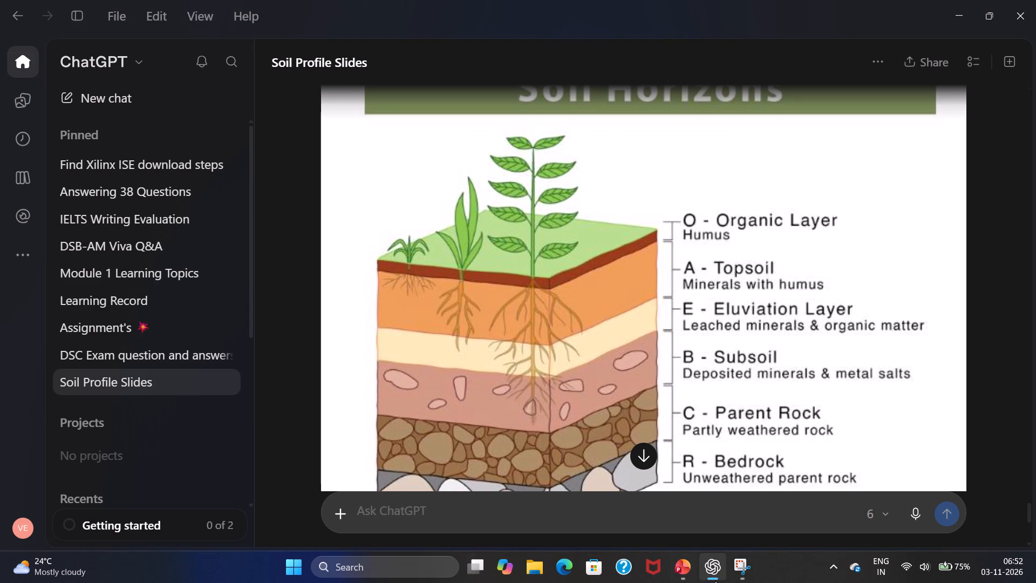
Switch to the presentation in PowerPoint and delete the dark O layer band from the slide 3 soil layer graphic.
{"action": "left_click", "coordinate": [670, 569]}
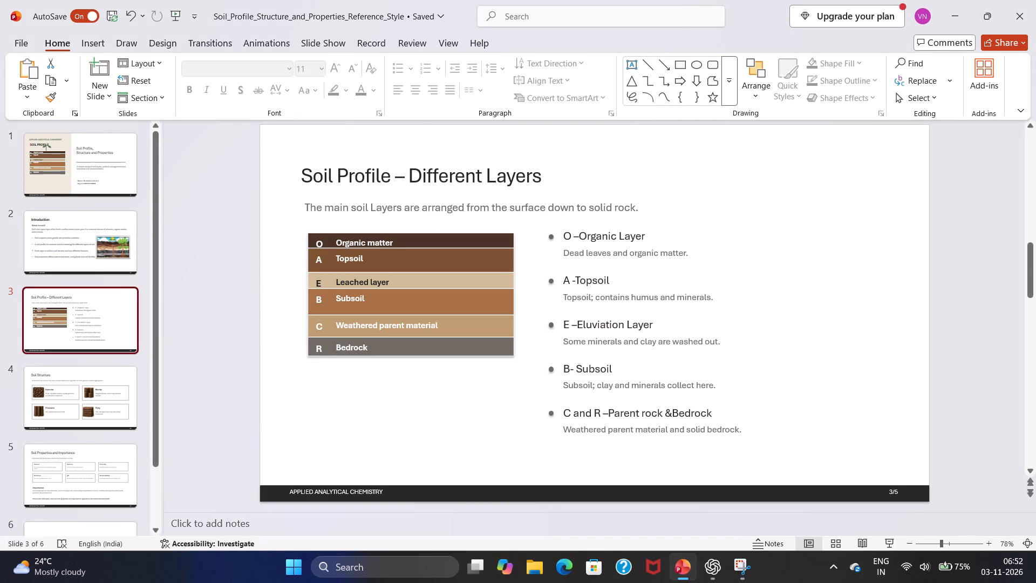
{"action": "left_click_drag", "start_coordinate": [305, 234], "coordinate": [498, 310]}
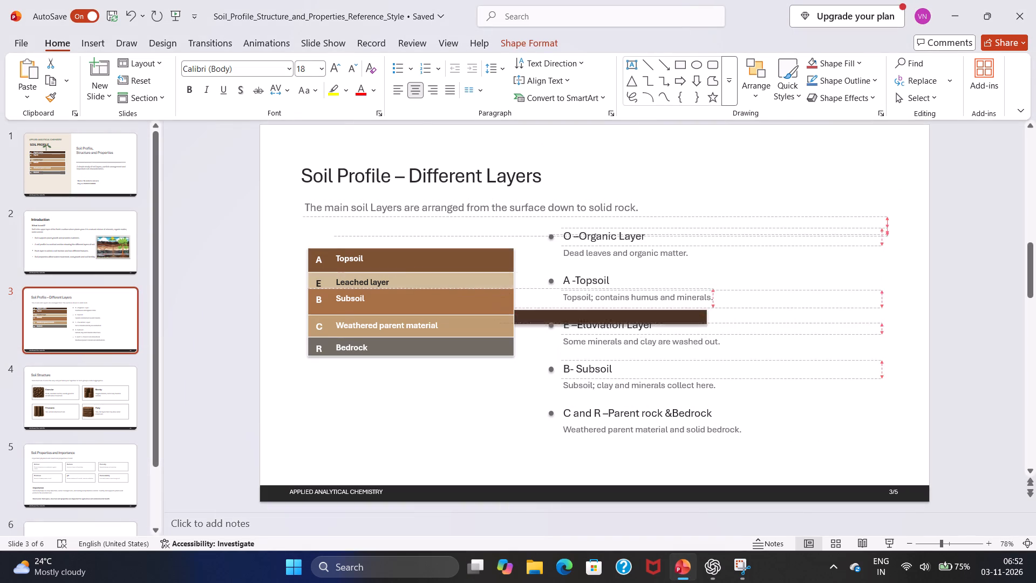
{"action": "left_click_drag", "start_coordinate": [498, 310], "coordinate": [312, 355]}
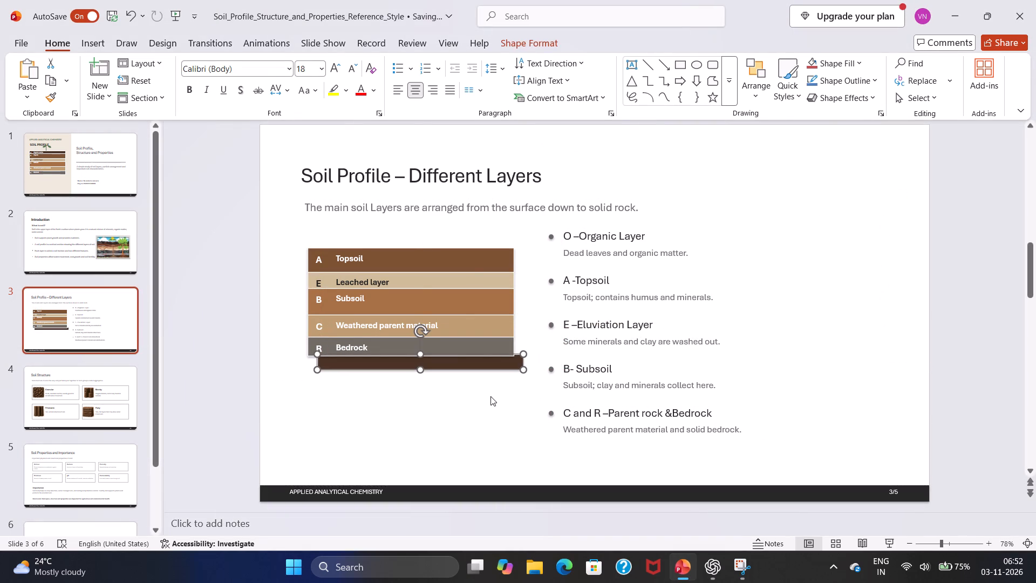
{"action": "key", "text": "BackSpace"}
Delete the Bedrock label and the Subsoil label with its B band from the soil layer graphic.
{"action": "left_click", "coordinate": [489, 388]}
{"action": "left_click", "coordinate": [467, 343]}
{"action": "key", "text": "BackSpace"}
{"action": "left_click", "coordinate": [431, 307]}
{"action": "key", "text": "BackSpace"}
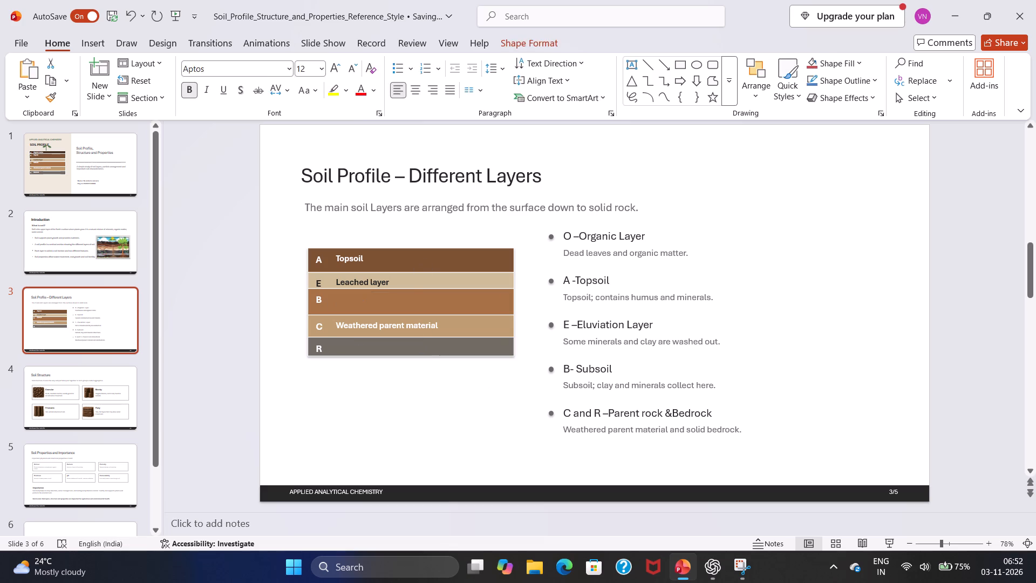
{"action": "key", "text": "BackSpace"}
{"action": "left_click", "coordinate": [431, 307]}
{"action": "key", "text": "BackSpace"}
{"action": "left_click", "coordinate": [431, 307]}
{"action": "key", "text": "BackSpace"}
Delete the grey R band and the Weathered parent material label with its C band from the soil layer graphic.
{"action": "left_click", "coordinate": [431, 323]}
{"action": "left_click", "coordinate": [399, 324]}
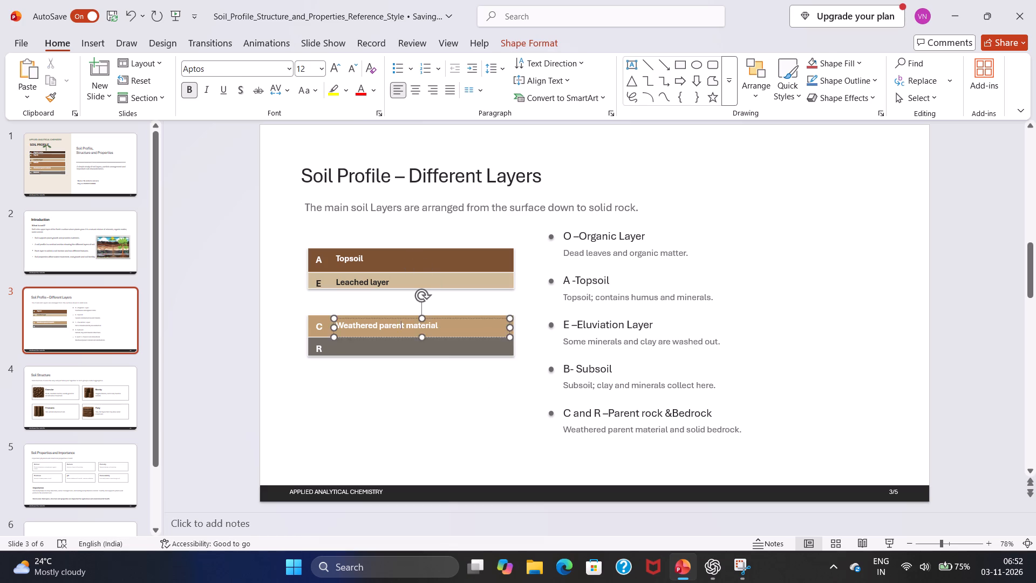
{"action": "key", "text": "BackSpace"}
{"action": "key", "text": "BackSpace"}
{"action": "key", "text": "BackSpace"}
{"action": "left_click", "coordinate": [400, 344]}
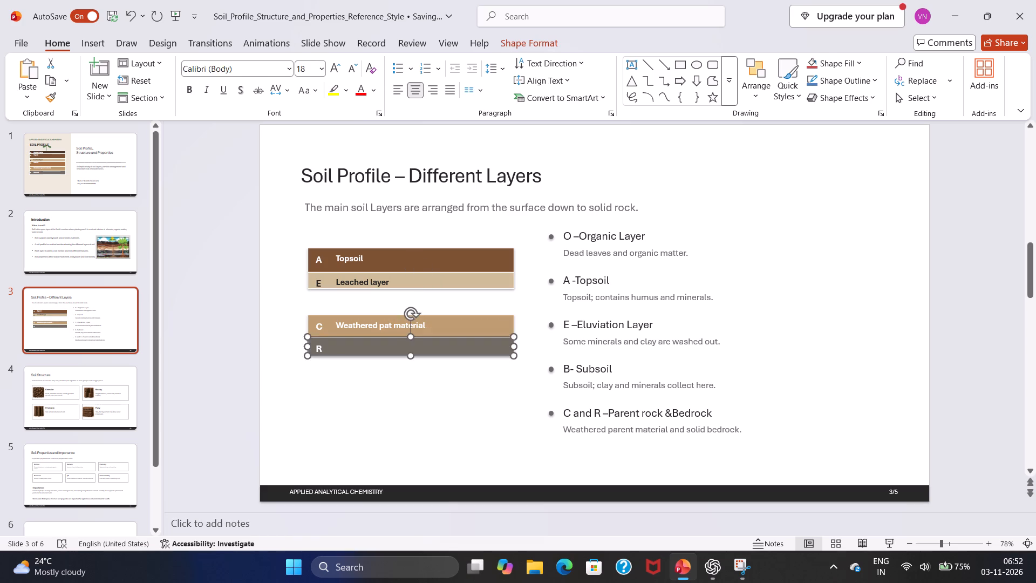
{"action": "key", "text": "BackSpace"}
{"action": "left_click", "coordinate": [451, 330]}
{"action": "key", "text": "BackSpace"}
{"action": "left_click", "coordinate": [451, 329]}
{"action": "key", "text": "BackSpace"}
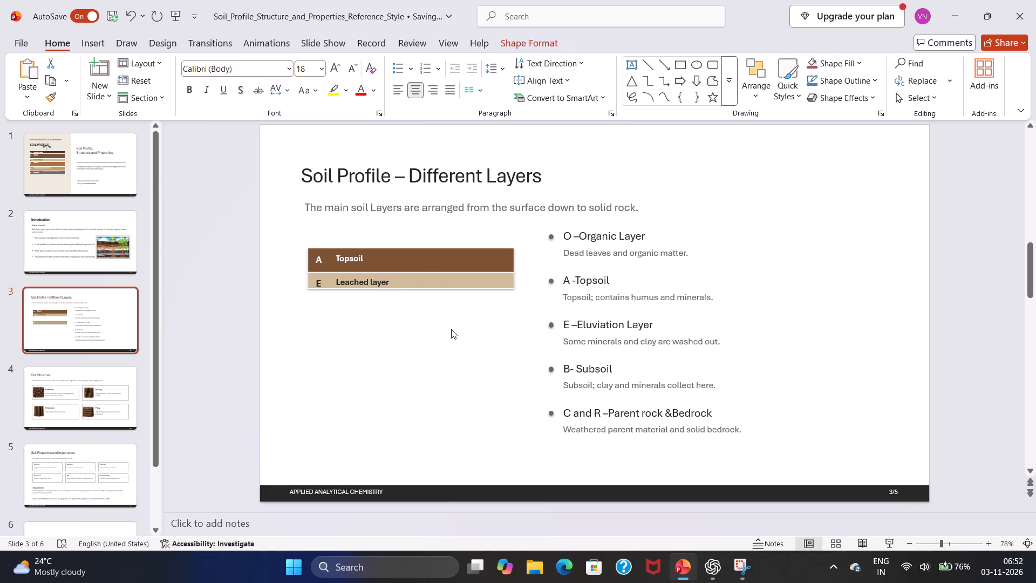
Delete the rest of the layer graphic: the Topsoil and Leached layer labels, their bands, and the letter E.
{"action": "left_click", "coordinate": [444, 280]}
{"action": "key", "text": "BackSpace"}
{"action": "left_click", "coordinate": [444, 259]}
{"action": "key", "text": "BackSpace"}
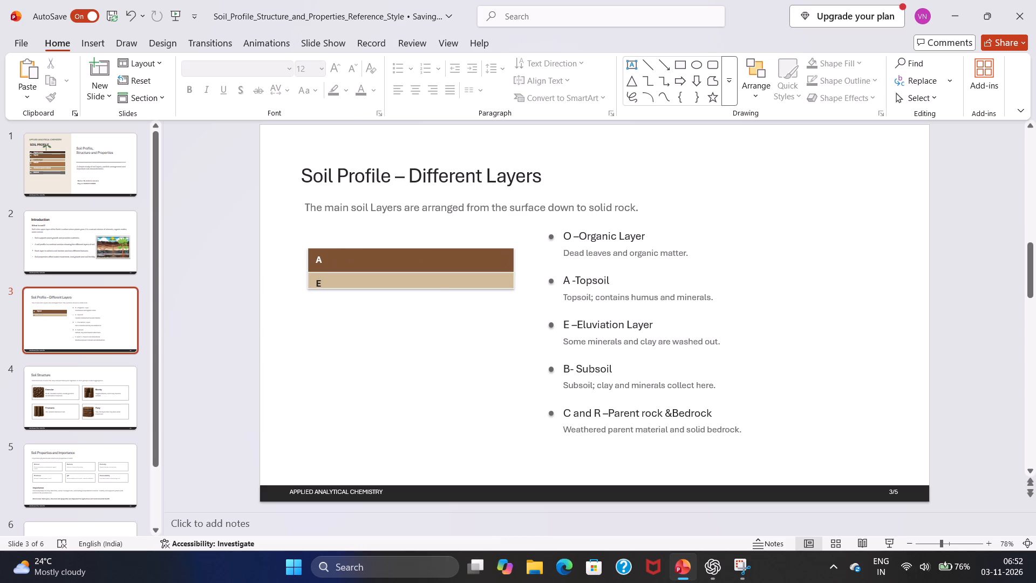
{"action": "left_click", "coordinate": [447, 274]}
{"action": "key", "text": "BackSpace"}
{"action": "left_click", "coordinate": [447, 260]}
{"action": "key", "text": "BackSpace"}
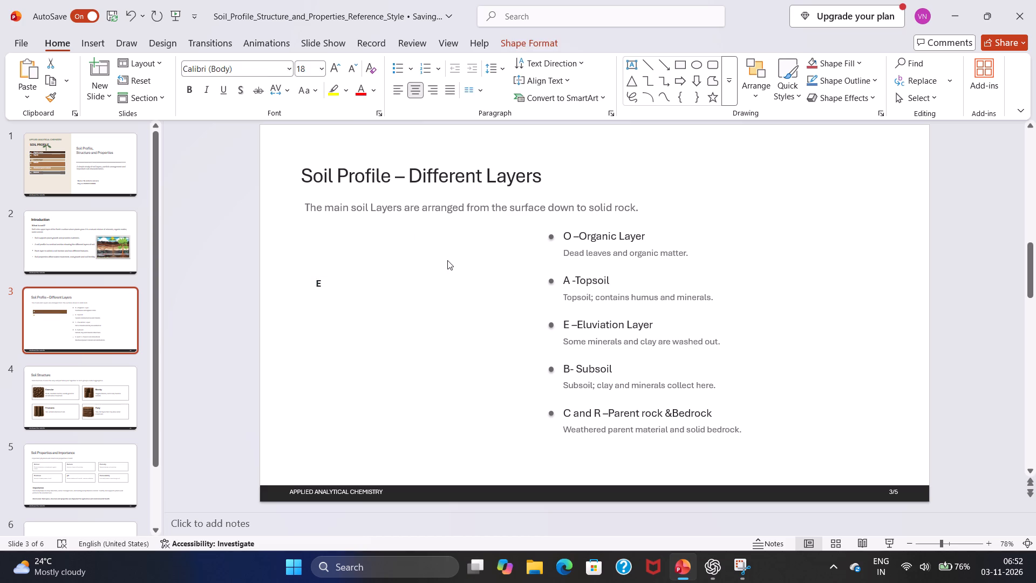
{"action": "left_click", "coordinate": [322, 284]}
{"action": "key", "text": "BackSpace"}
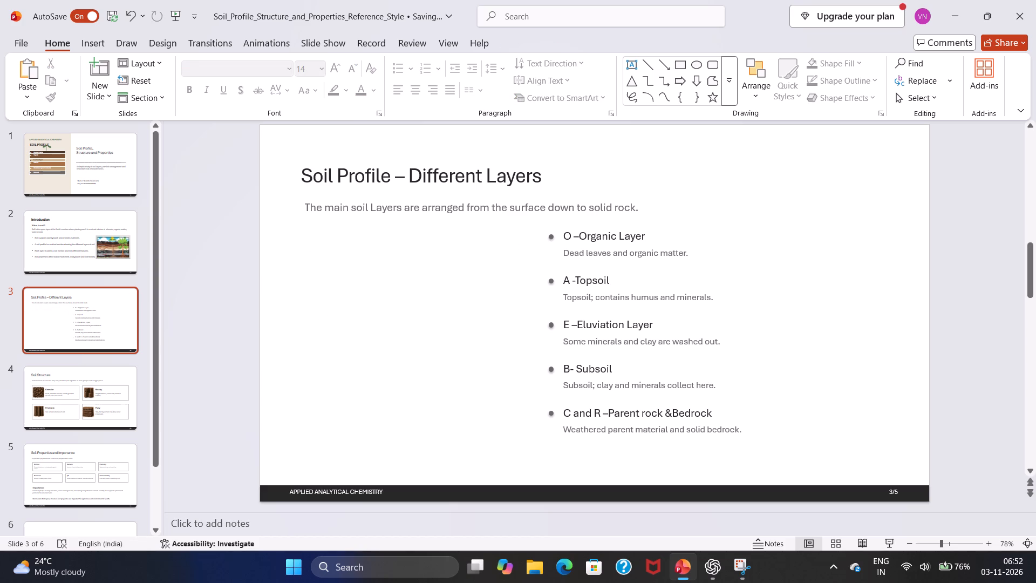
Delete the round bullet markers beside the horizon list on slide 3.
{"action": "left_click_drag", "start_coordinate": [551, 237], "coordinate": [627, 389]}
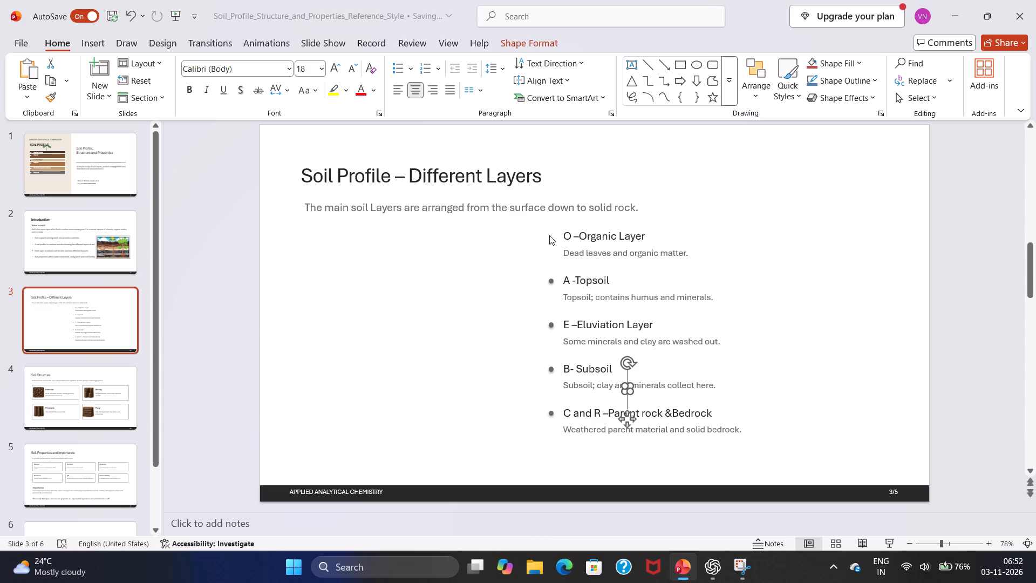
{"action": "left_click_drag", "start_coordinate": [540, 229], "coordinate": [693, 408]}
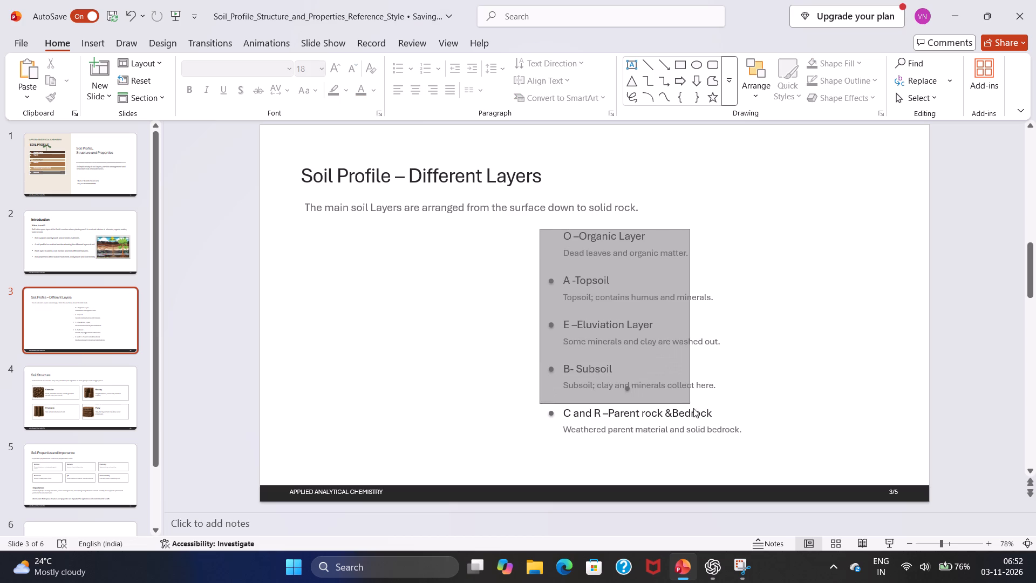
{"action": "left_click_drag", "start_coordinate": [693, 408], "coordinate": [749, 437]}
{"action": "key", "text": "BackSpace"}
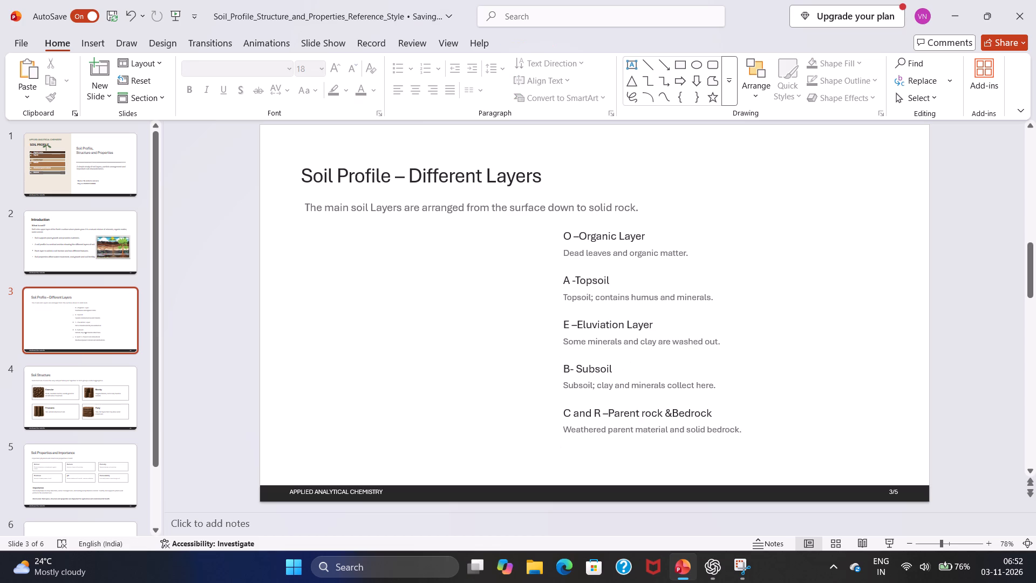
{"action": "key", "text": "BackSpace"}
Delete the "C and R –Parent rock &Bedrock" heading and its description from slide 3.
{"action": "left_click_drag", "start_coordinate": [742, 428], "coordinate": [719, 427]}
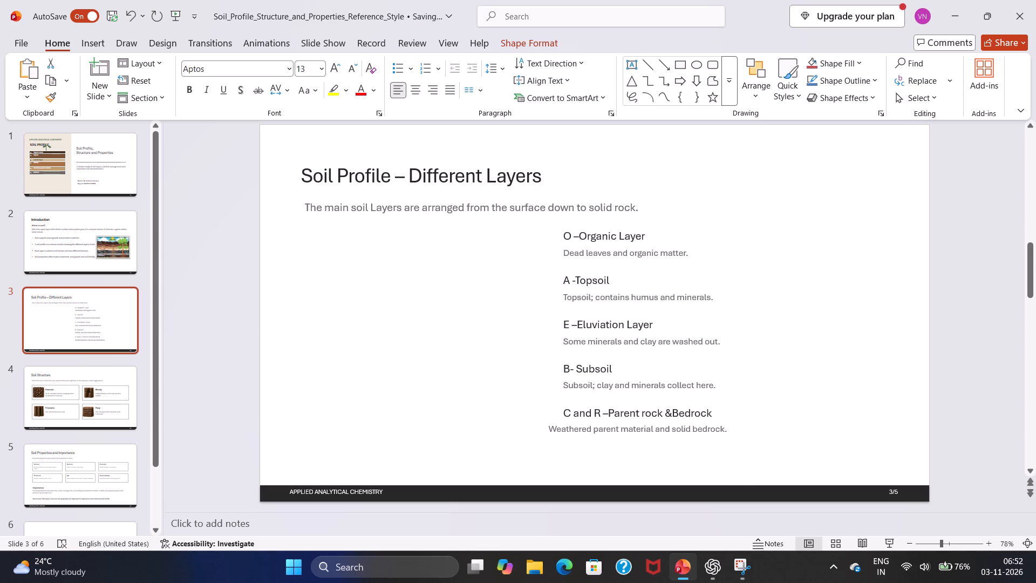
{"action": "left_click_drag", "start_coordinate": [719, 427], "coordinate": [728, 409]}
{"action": "key", "text": "BackSpace"}
{"action": "left_click", "coordinate": [698, 409]}
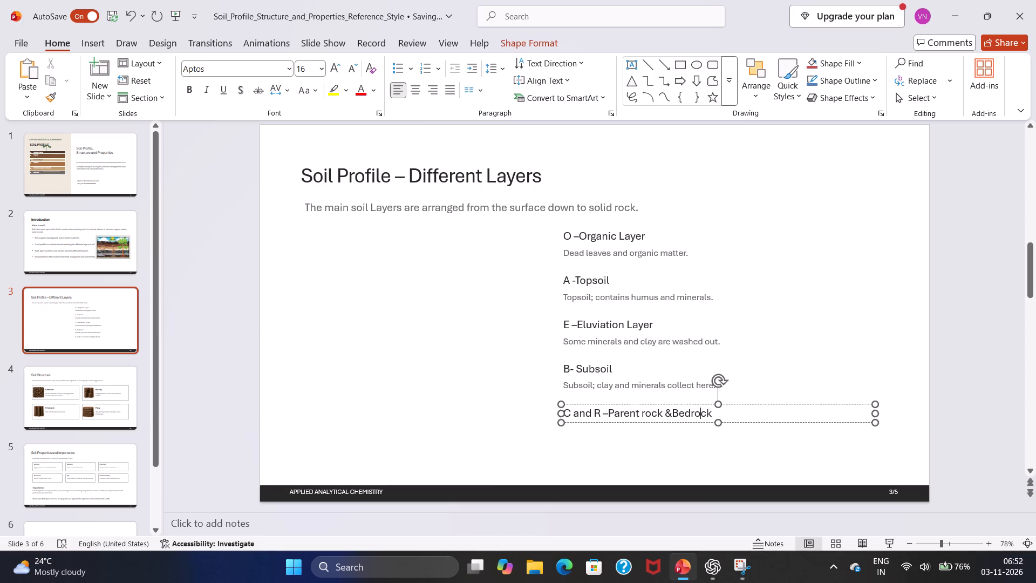
{"action": "key", "text": "BackSpace"}
{"action": "left_click", "coordinate": [713, 415]}
{"action": "key", "text": "BackSpace"}
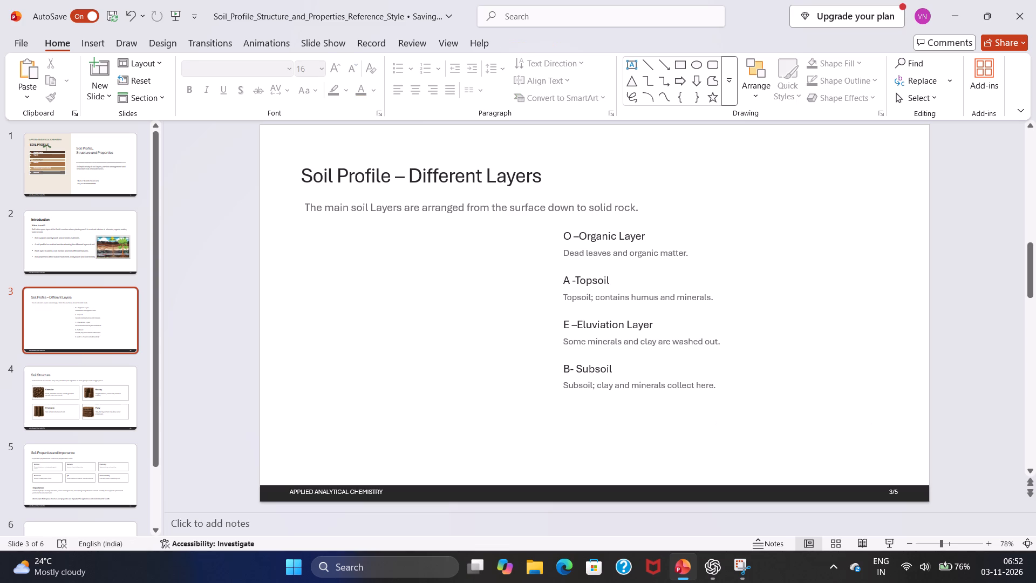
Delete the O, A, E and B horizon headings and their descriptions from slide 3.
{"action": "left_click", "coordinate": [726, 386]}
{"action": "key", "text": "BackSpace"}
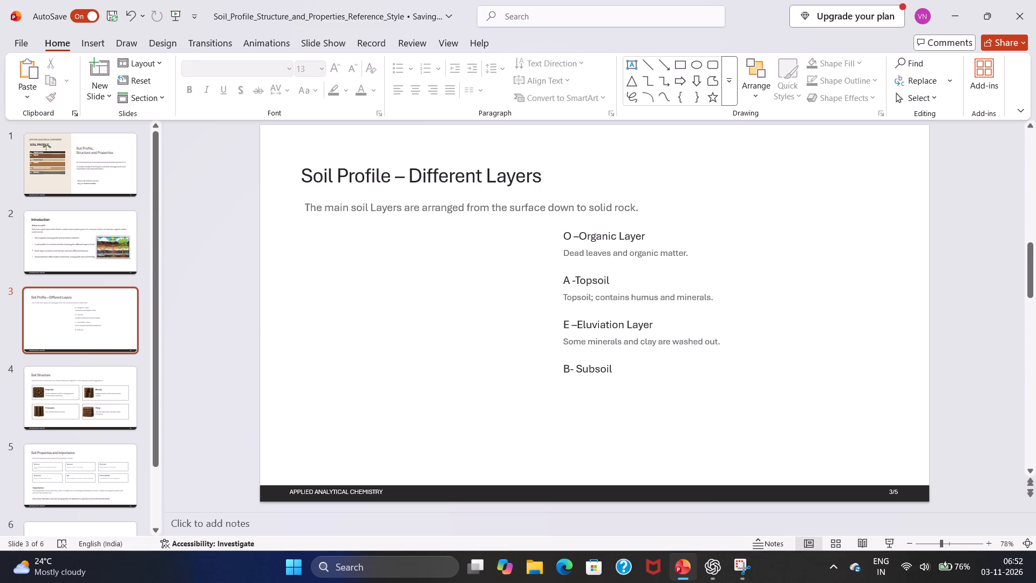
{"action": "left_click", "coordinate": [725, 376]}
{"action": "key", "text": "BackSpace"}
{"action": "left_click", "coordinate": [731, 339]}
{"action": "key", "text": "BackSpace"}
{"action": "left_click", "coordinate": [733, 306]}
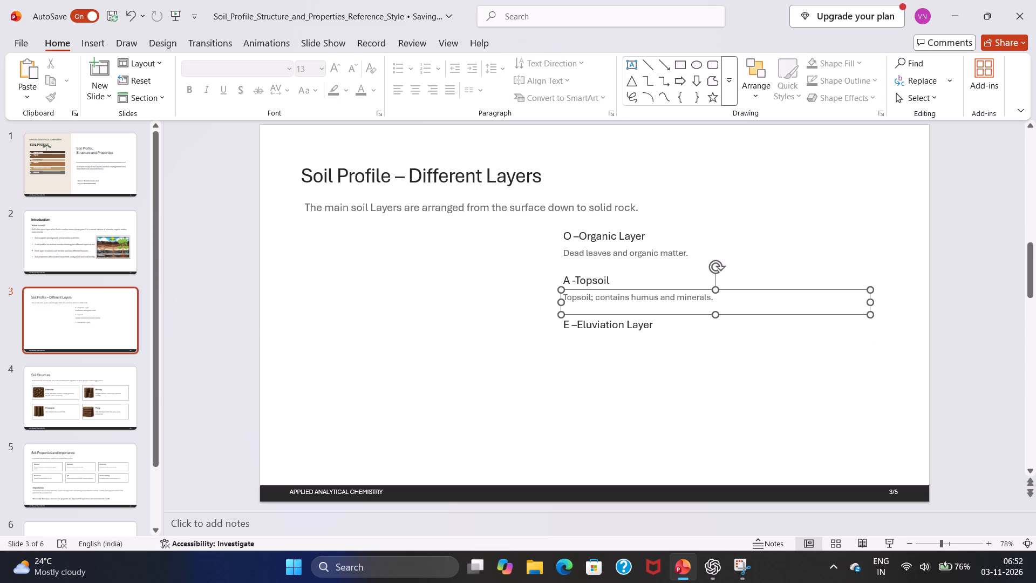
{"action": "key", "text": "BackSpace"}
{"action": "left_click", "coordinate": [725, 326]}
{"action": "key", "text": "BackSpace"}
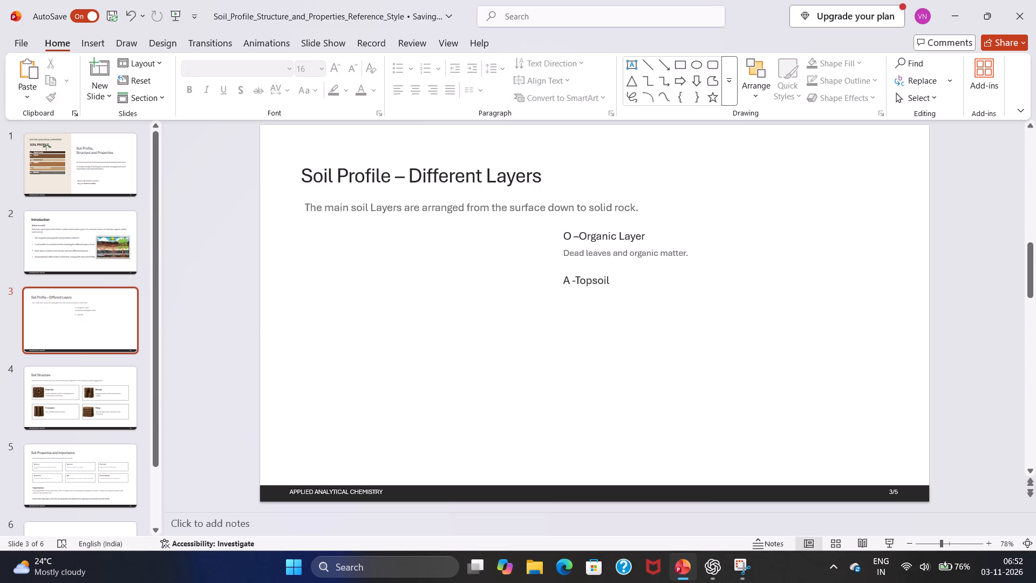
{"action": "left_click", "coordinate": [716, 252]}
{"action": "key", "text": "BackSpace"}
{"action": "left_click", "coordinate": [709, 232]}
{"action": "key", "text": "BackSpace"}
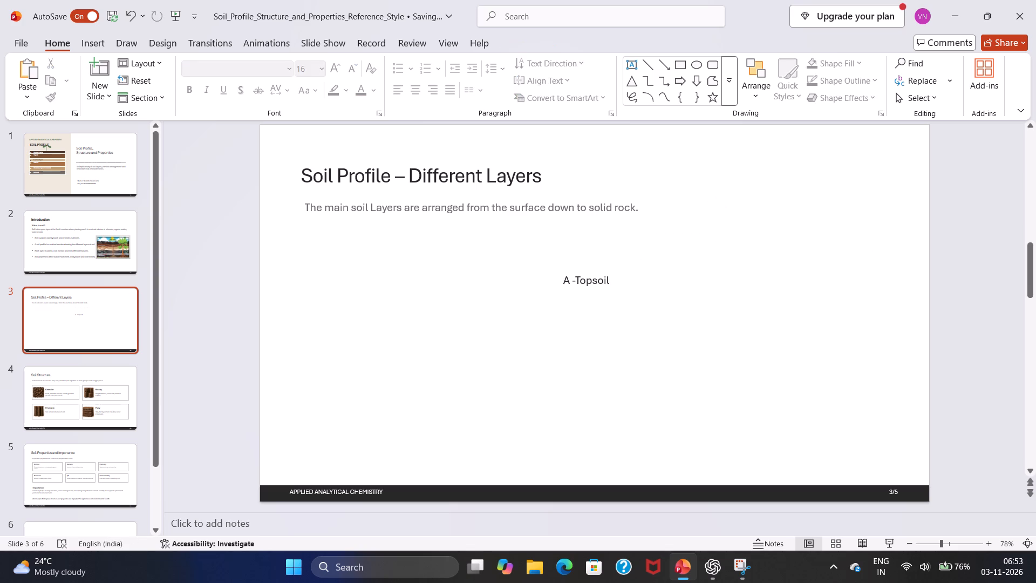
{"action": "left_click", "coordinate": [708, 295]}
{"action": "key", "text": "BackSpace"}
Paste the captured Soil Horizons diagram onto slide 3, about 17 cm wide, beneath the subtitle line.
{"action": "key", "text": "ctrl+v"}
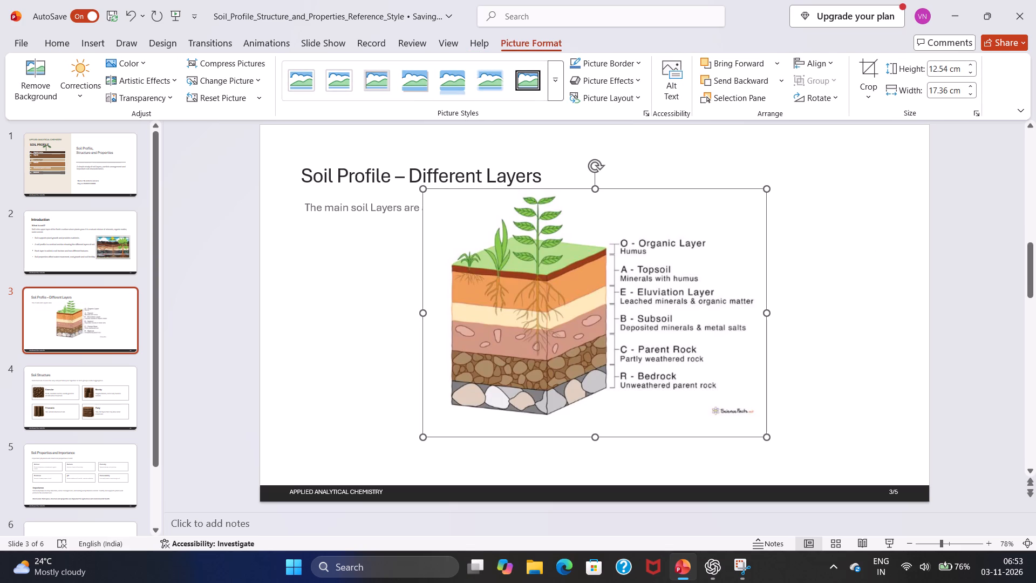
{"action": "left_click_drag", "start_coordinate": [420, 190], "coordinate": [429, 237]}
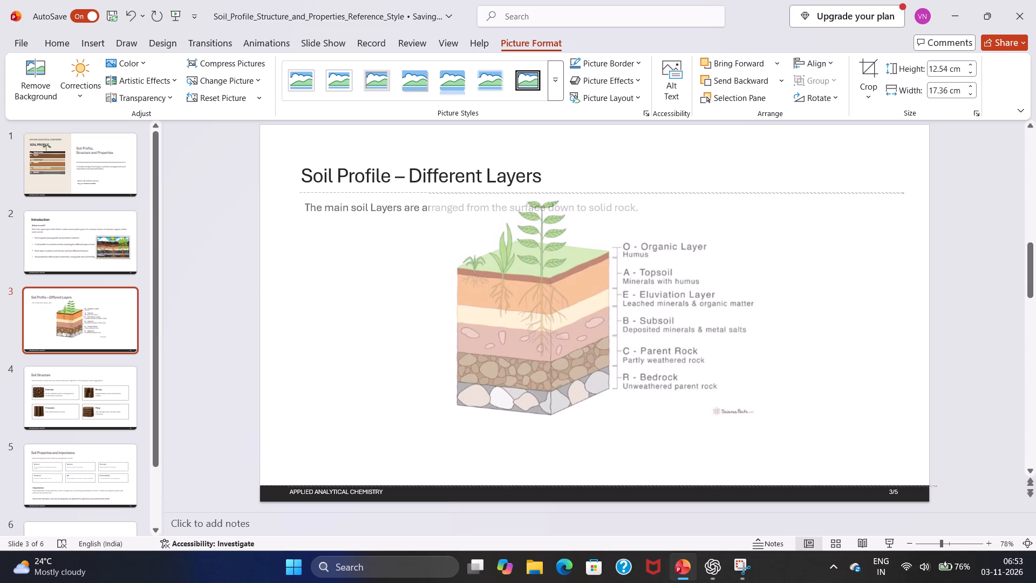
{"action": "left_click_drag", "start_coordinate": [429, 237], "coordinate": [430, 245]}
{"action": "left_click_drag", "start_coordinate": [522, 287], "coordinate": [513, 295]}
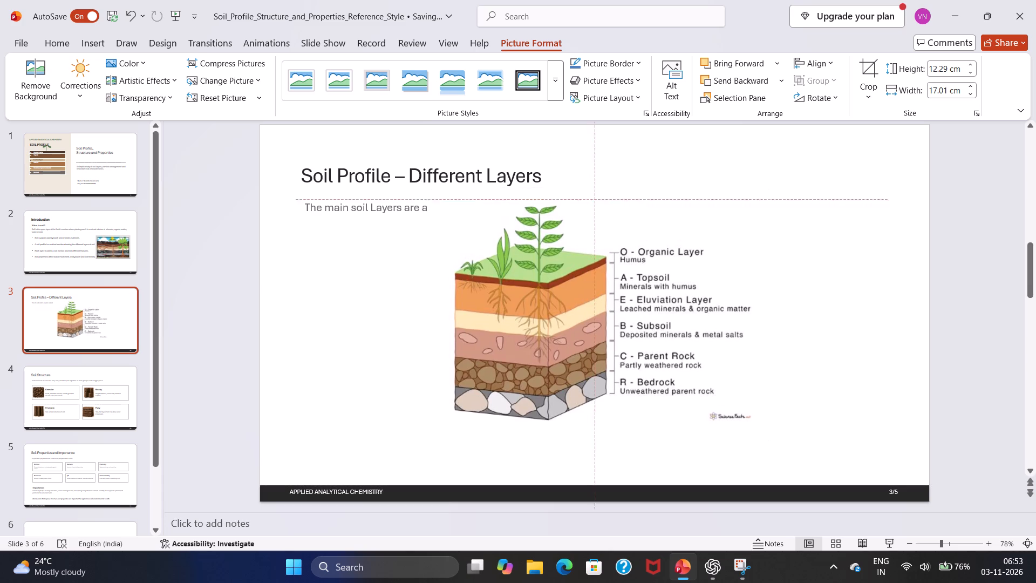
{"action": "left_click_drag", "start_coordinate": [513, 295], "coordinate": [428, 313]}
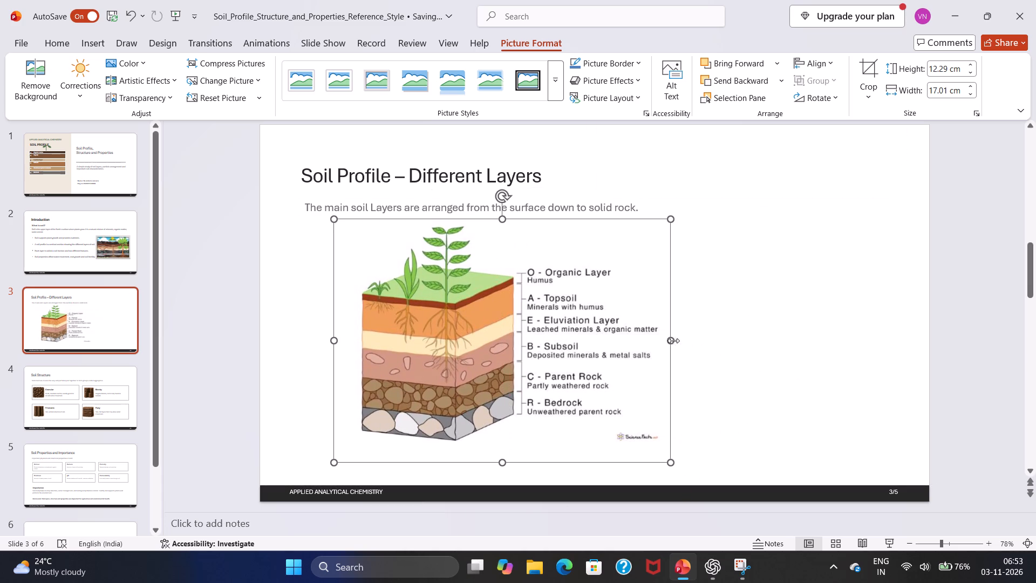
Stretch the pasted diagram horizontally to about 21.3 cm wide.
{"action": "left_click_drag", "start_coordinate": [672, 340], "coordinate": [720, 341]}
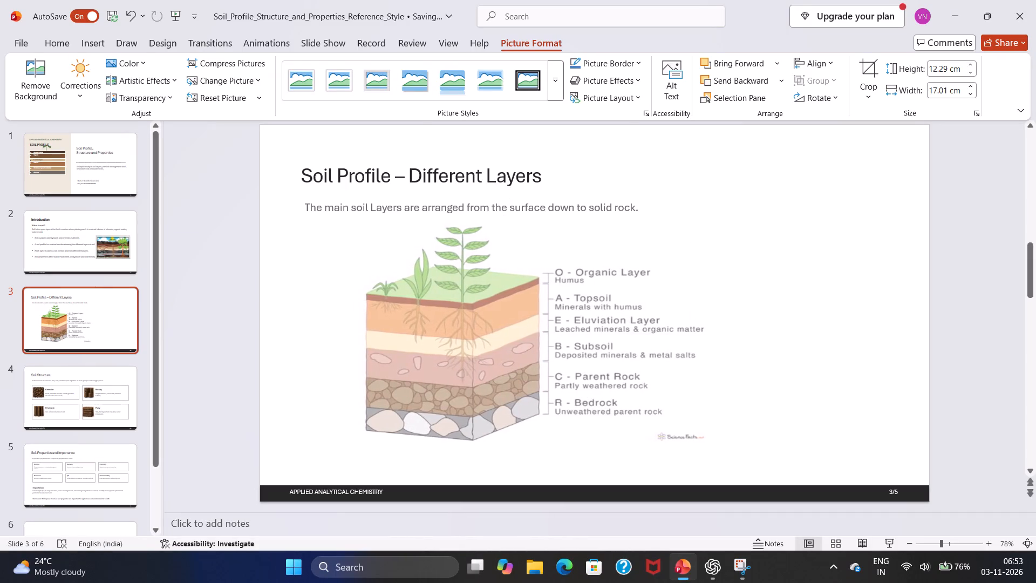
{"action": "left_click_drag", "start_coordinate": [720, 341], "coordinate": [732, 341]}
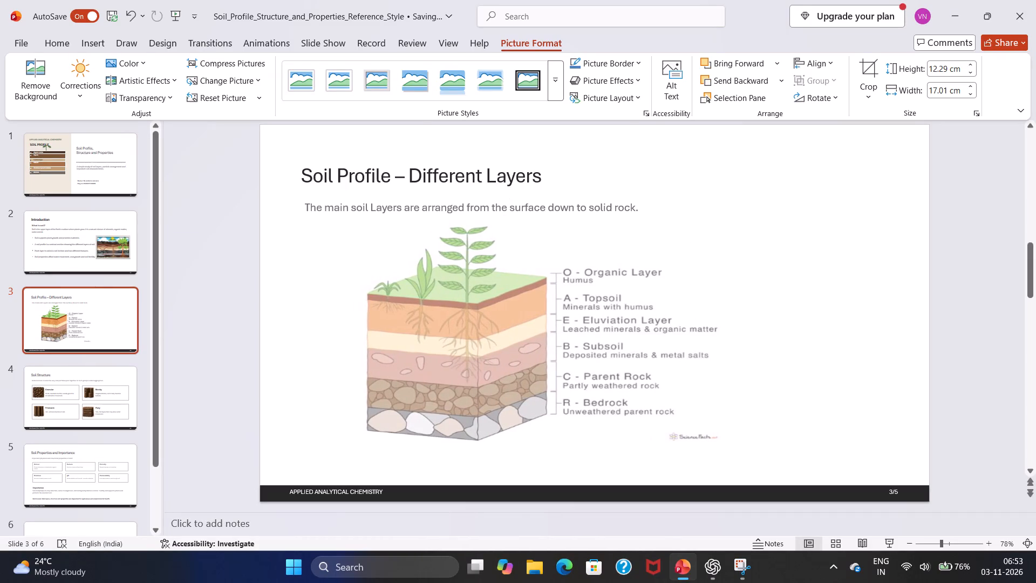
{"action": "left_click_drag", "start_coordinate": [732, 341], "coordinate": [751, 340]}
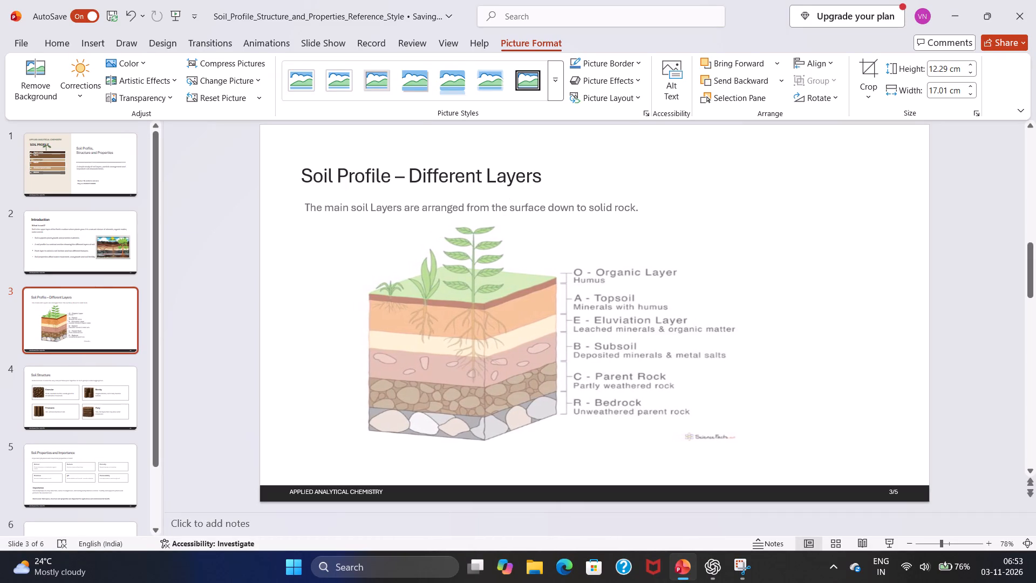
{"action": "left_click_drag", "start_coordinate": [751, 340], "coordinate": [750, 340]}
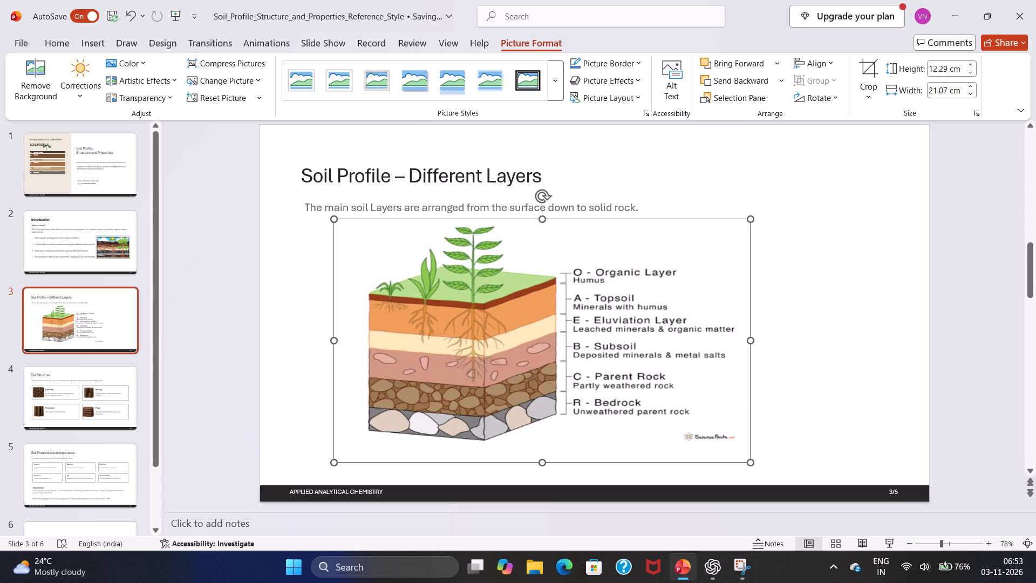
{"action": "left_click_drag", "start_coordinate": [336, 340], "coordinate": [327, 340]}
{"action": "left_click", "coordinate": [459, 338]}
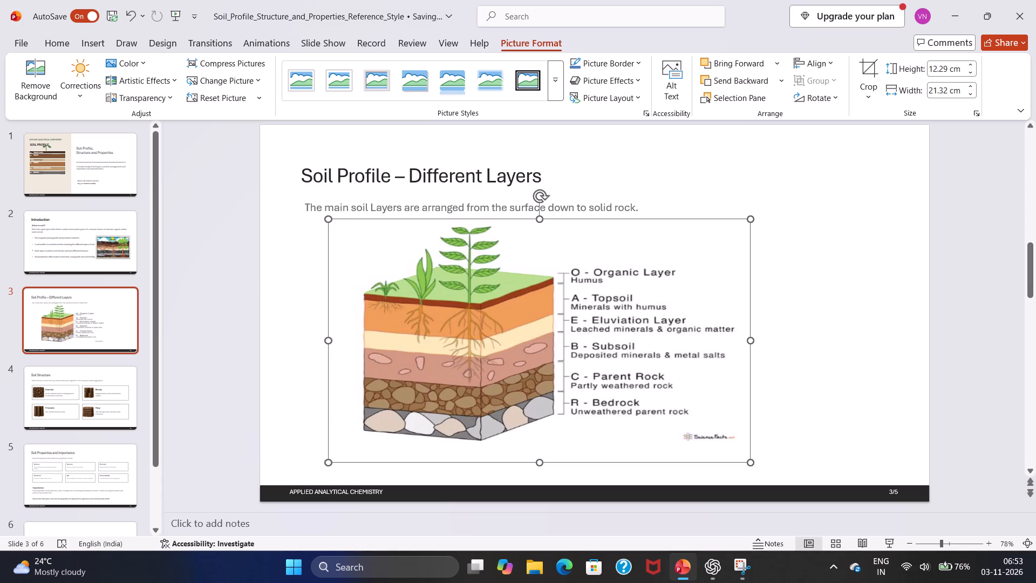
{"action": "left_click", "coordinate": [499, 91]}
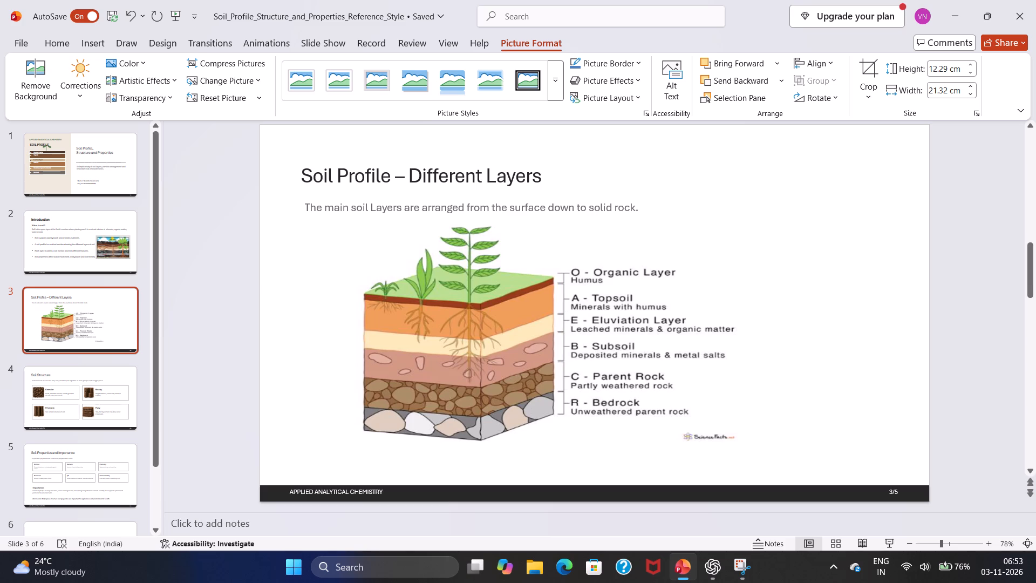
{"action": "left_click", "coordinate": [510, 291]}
Undo the diagram insertion and the text and marker deletions on slide 3, back to the full bulleted horizon list.
{"action": "key", "text": "ctrl+z"}
{"action": "key", "text": "ctrl+z"}
{"action": "key", "text": "ctrl+z"}
{"action": "key", "text": "ctrl+z"}
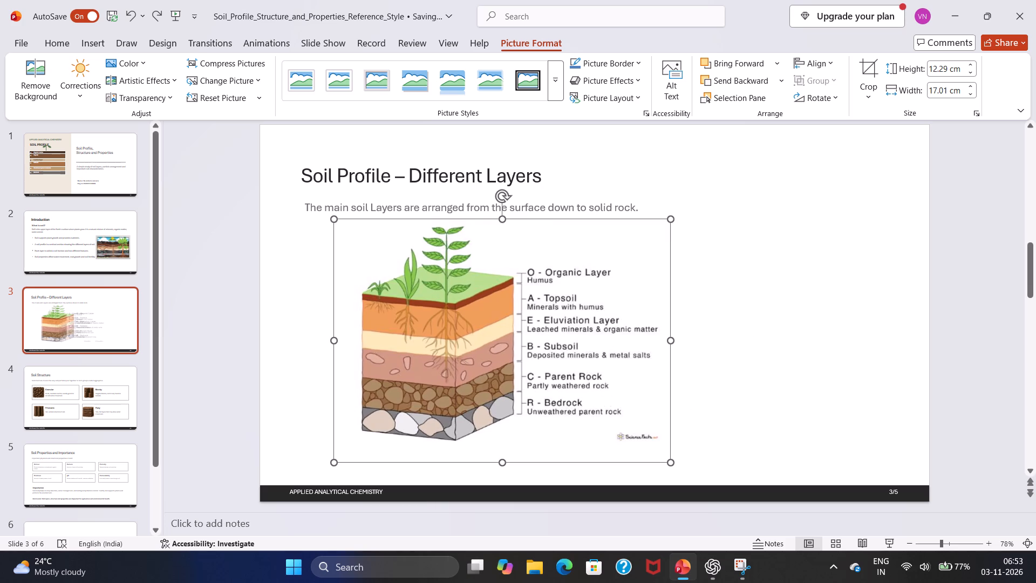
{"action": "key", "text": "ctrl+z"}
{"action": "key", "text": "ctrl+z"}
{"action": "key", "text": "ctrl+z"}
{"action": "key", "text": "ctrl+z"}
{"action": "key", "text": "ctrl+z"}
{"action": "key", "text": "ctrl+z"}
{"action": "key", "text": "ctrl+z"}
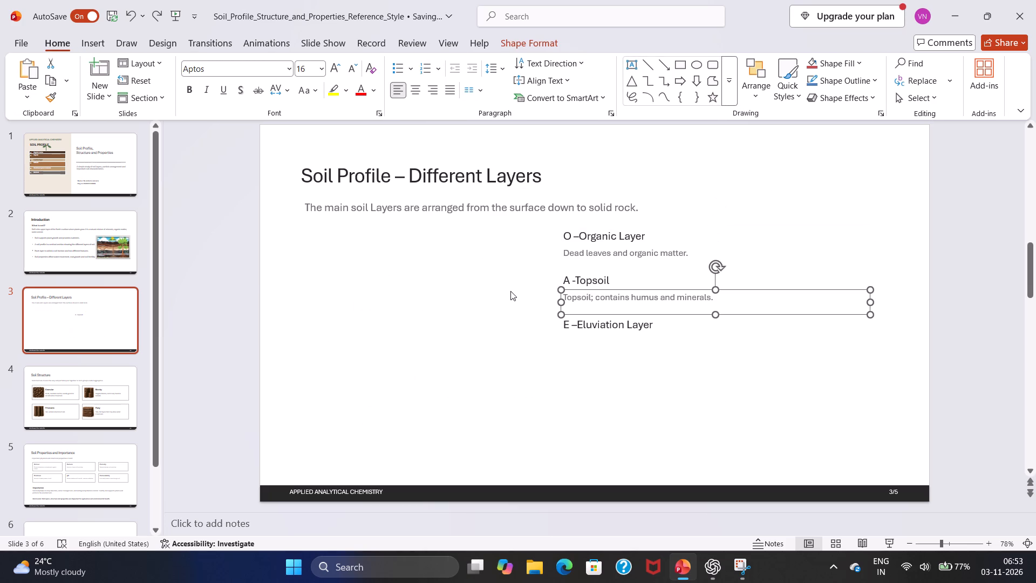
{"action": "key", "text": "ctrl+z"}
{"action": "key", "text": "ctrl+z"}
{"action": "key", "text": "ctrl+z"}
{"action": "key", "text": "ctrl+z"}
{"action": "key", "text": "ctrl+z"}
{"action": "key", "text": "ctrl+z"}
{"action": "key", "text": "ctrl+z"}
{"action": "key", "text": "ctrl+z"}
{"action": "key", "text": "ctrl+z"}
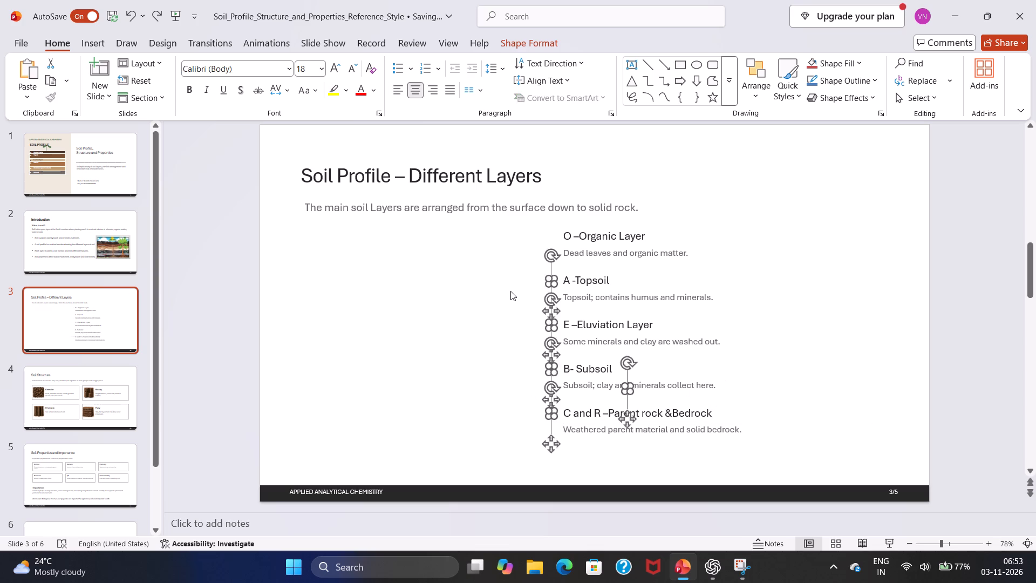
{"action": "key", "text": "ctrl+z"}
{"action": "key", "text": "ctrl+z"}
{"action": "key", "text": "ctrl+z"}
{"action": "key", "text": "ctrl+z"}
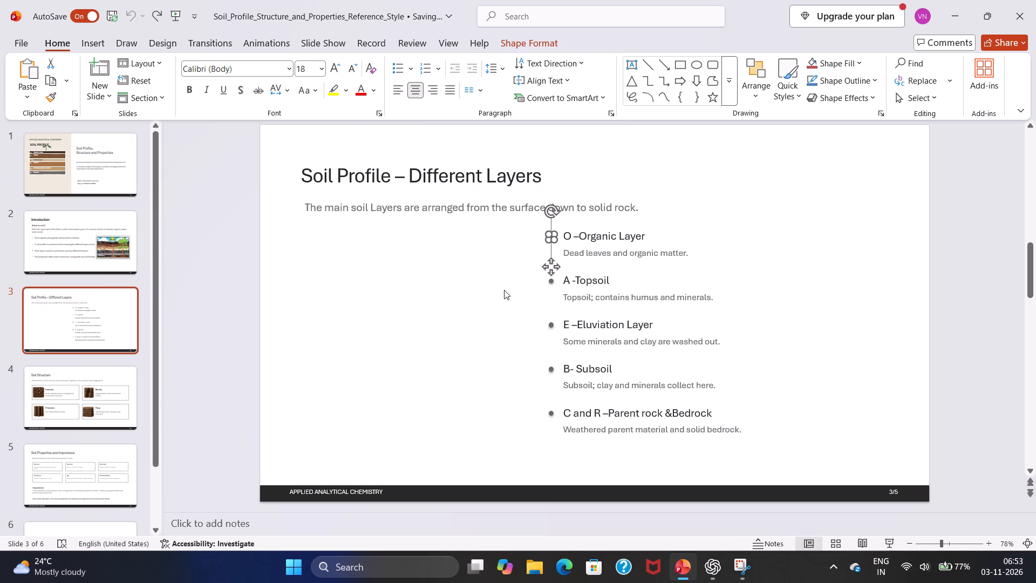
{"action": "key", "text": "ctrl+z"}
{"action": "left_click", "coordinate": [445, 280]}
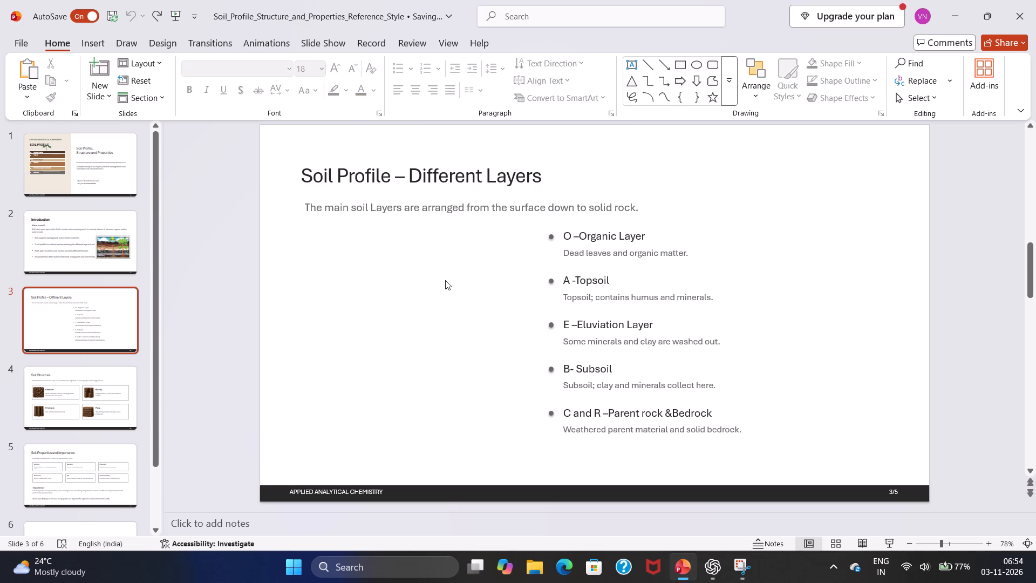
{"action": "left_click", "coordinate": [389, 300]}
{"action": "key", "text": "ctrl+z"}
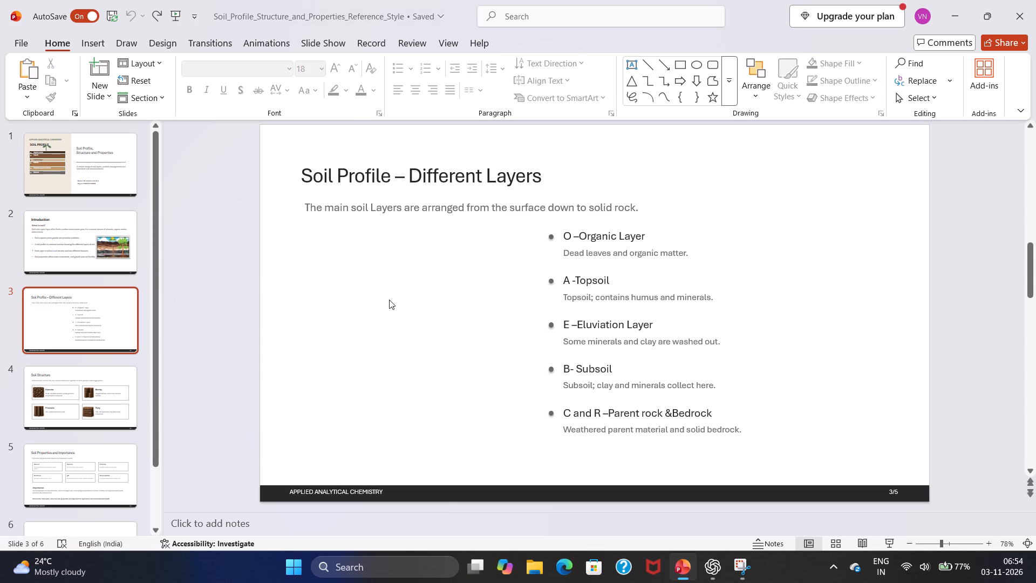
{"action": "key", "text": "ctrl+z"}
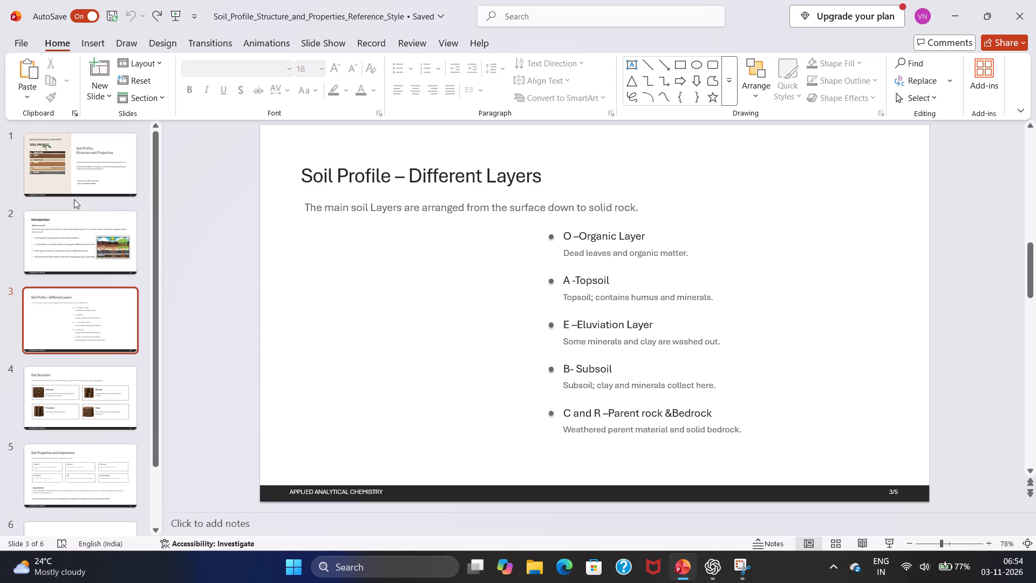
{"action": "left_click", "coordinate": [58, 270]}
{"action": "left_click", "coordinate": [56, 338]}
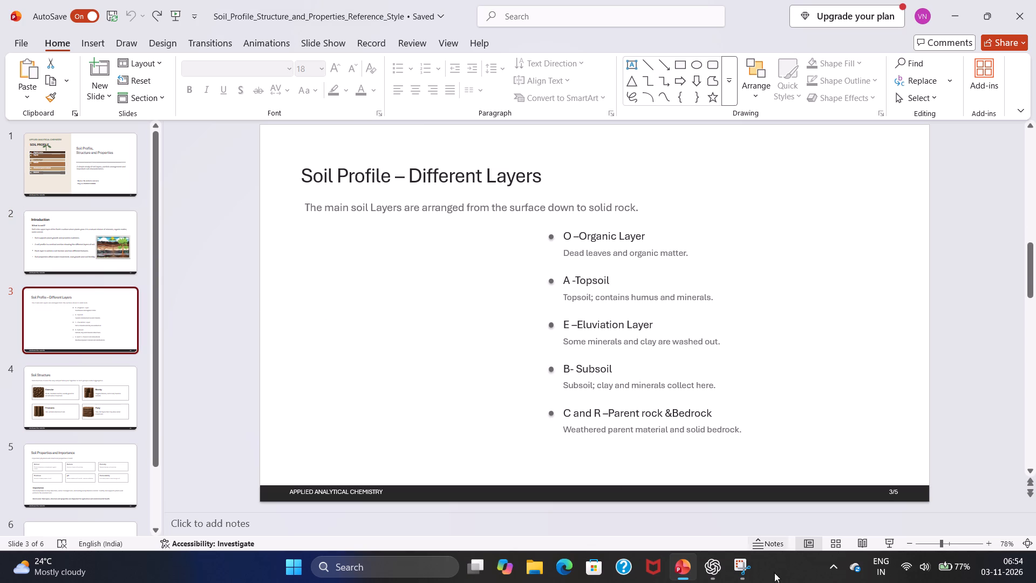
In Snipping Tool, crop the captured diagram to the soil block without its horizon labels and copy the cropped image.
{"action": "left_click", "coordinate": [741, 570]}
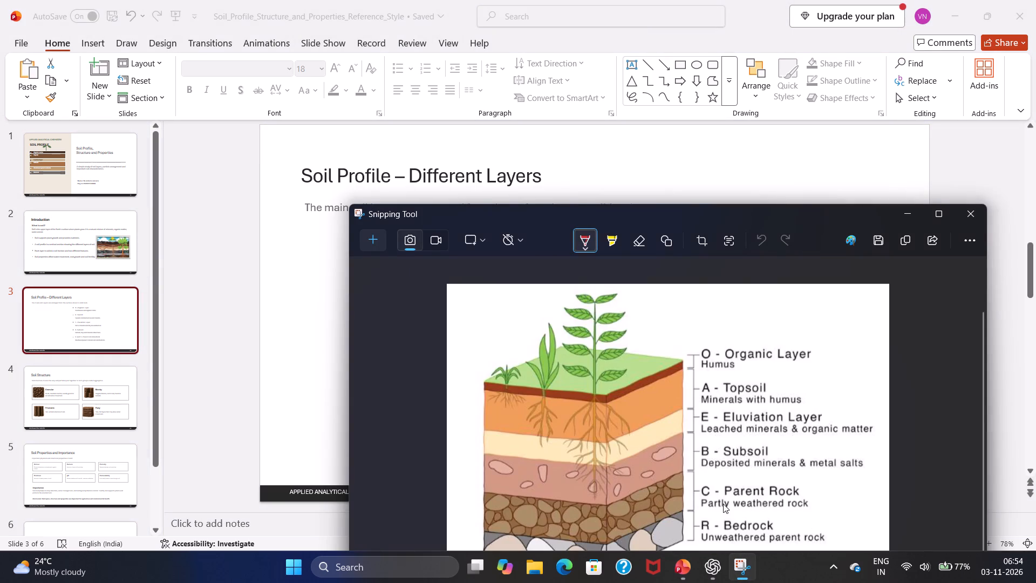
{"action": "left_click", "coordinate": [672, 376]}
{"action": "left_click", "coordinate": [700, 242]}
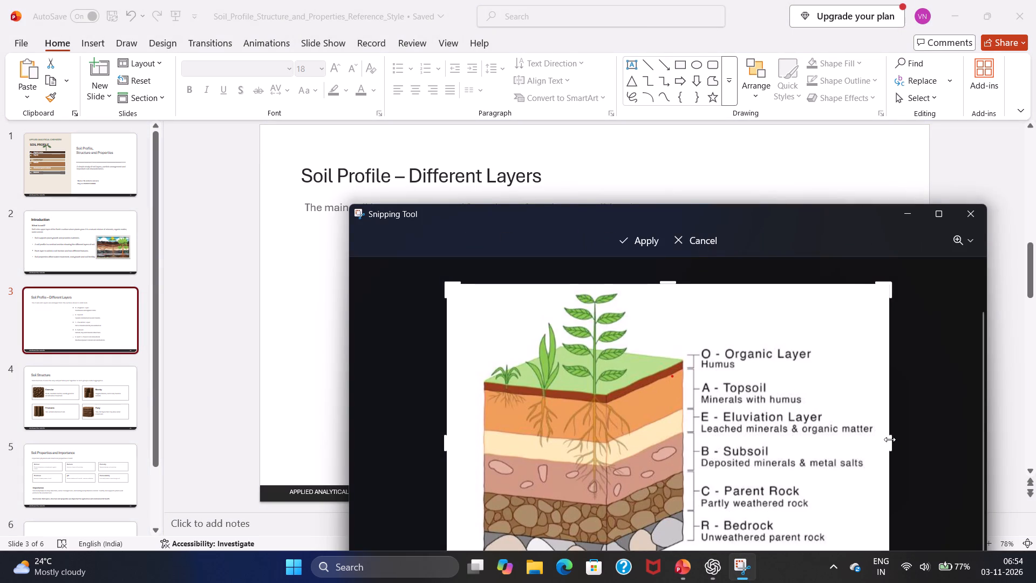
{"action": "left_click_drag", "start_coordinate": [890, 439], "coordinate": [701, 452]}
{"action": "scroll", "coordinate": [696, 507], "scroll_direction": "down", "scroll_amount": 2}
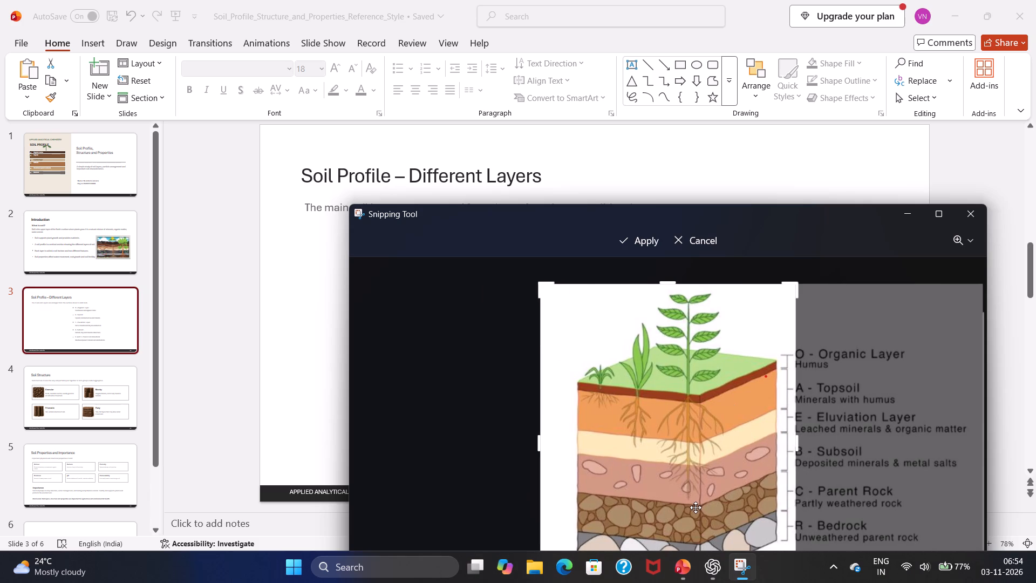
{"action": "scroll", "coordinate": [696, 507], "scroll_direction": "down", "scroll_amount": 2}
{"action": "left_click_drag", "start_coordinate": [672, 530], "coordinate": [672, 521]}
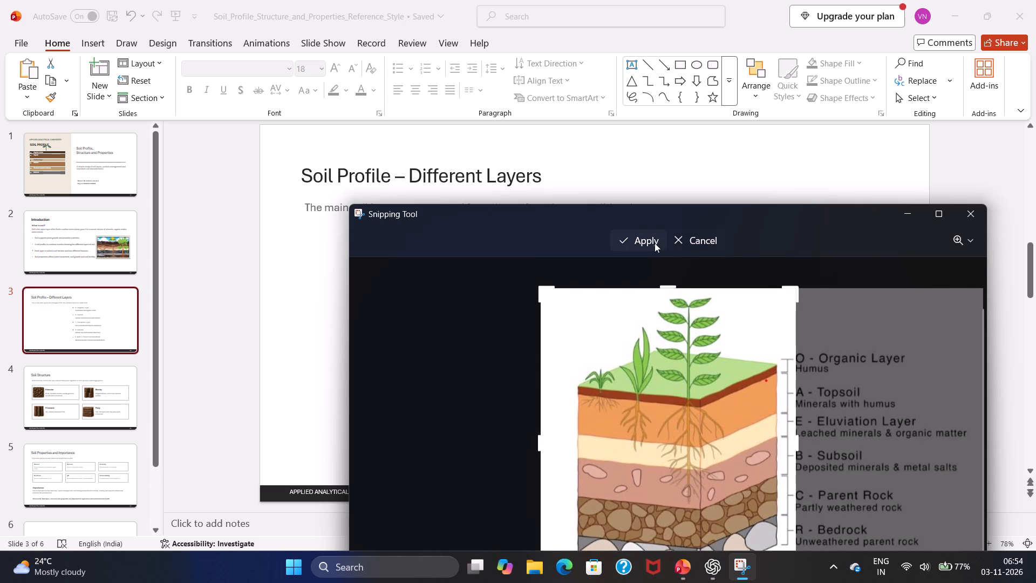
{"action": "left_click", "coordinate": [644, 238]}
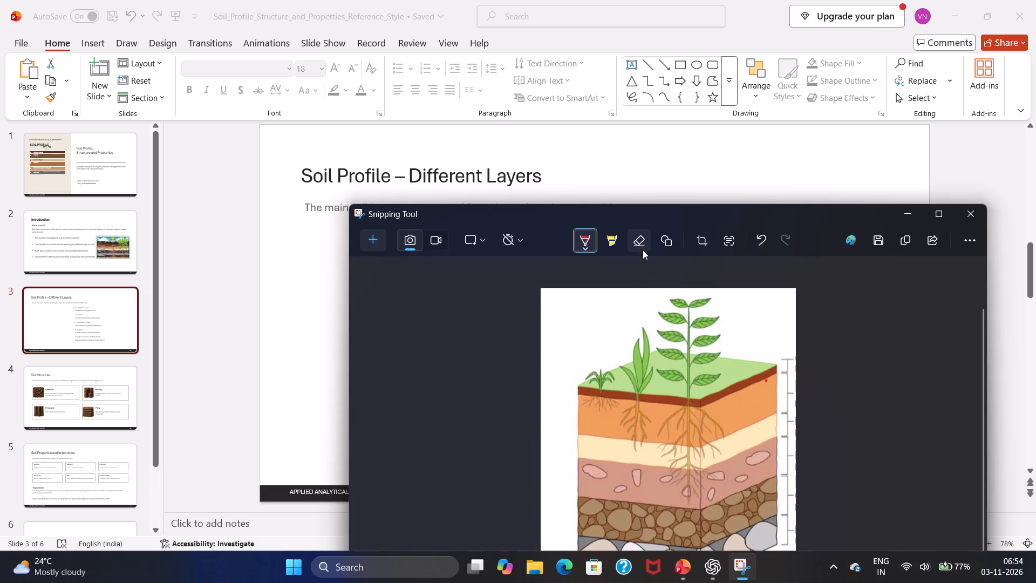
{"action": "left_click", "coordinate": [901, 239]}
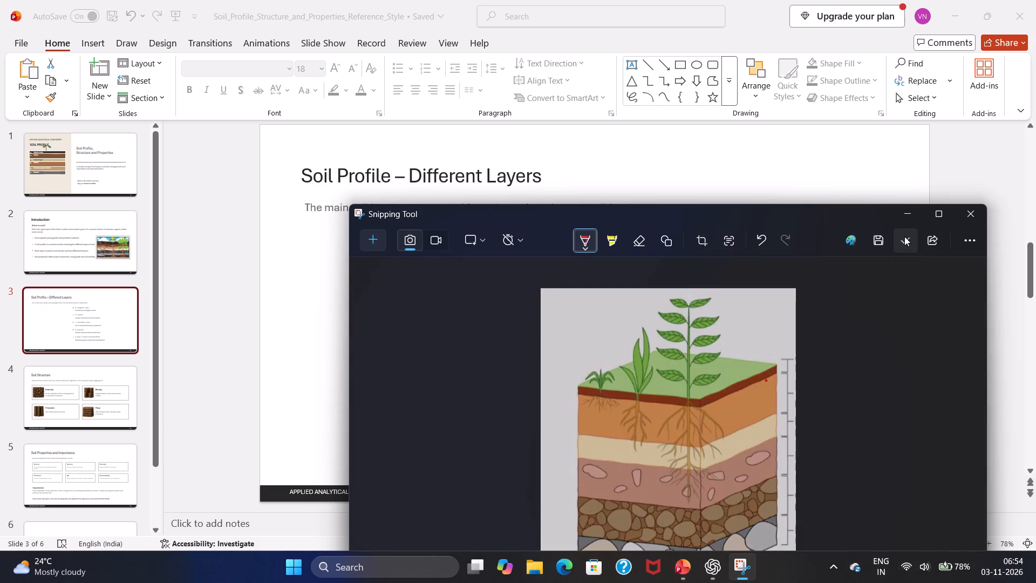
{"action": "left_click", "coordinate": [962, 221]}
Paste the cropped soil block picture, 12.2 cm by 10 cm, onto slide 3 and place it beneath the subtitle, beside the bulleted horizon list.
{"action": "left_click", "coordinate": [421, 275]}
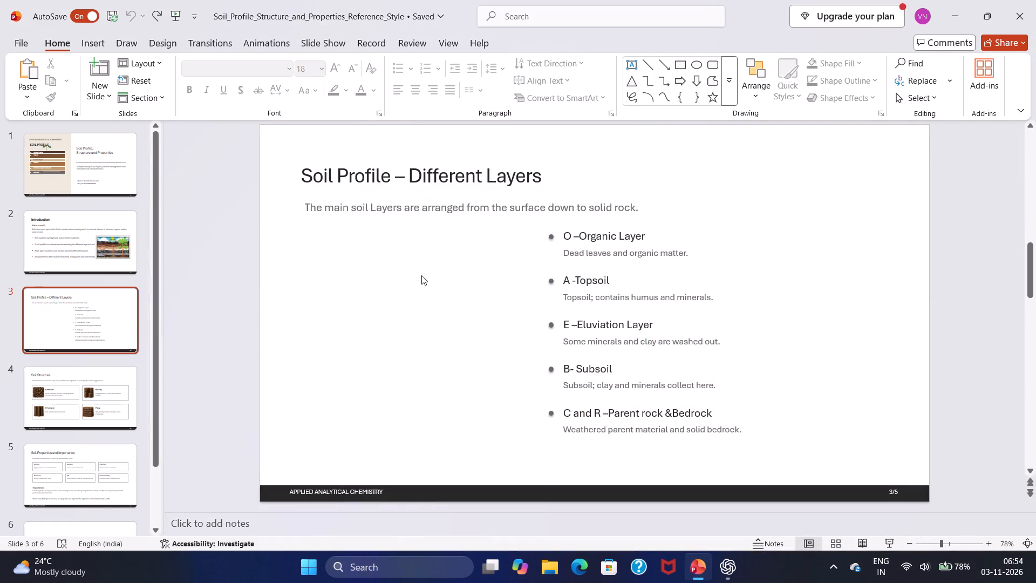
{"action": "key", "text": "ctrl+v"}
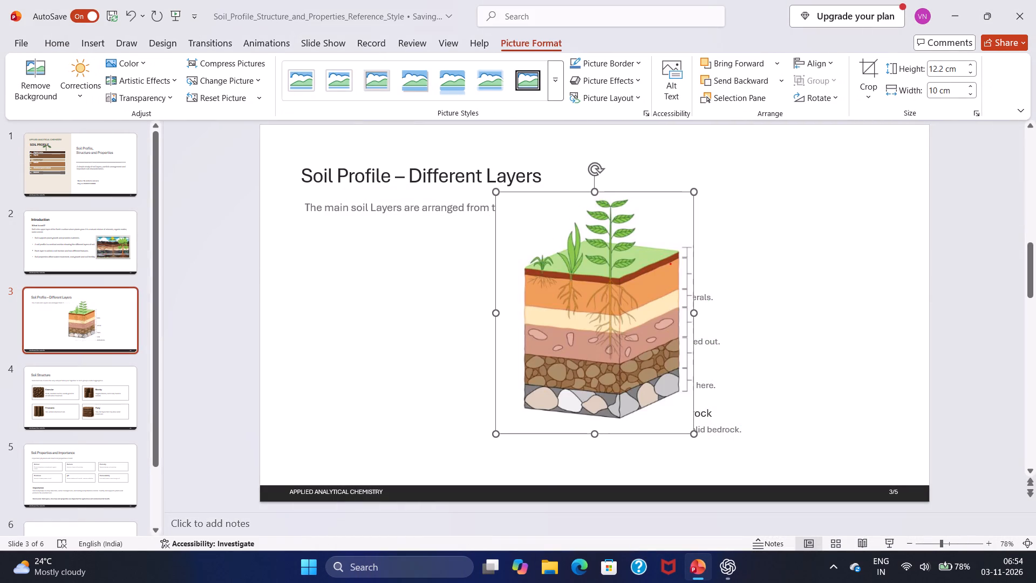
{"action": "left_click_drag", "start_coordinate": [597, 261], "coordinate": [503, 293]}
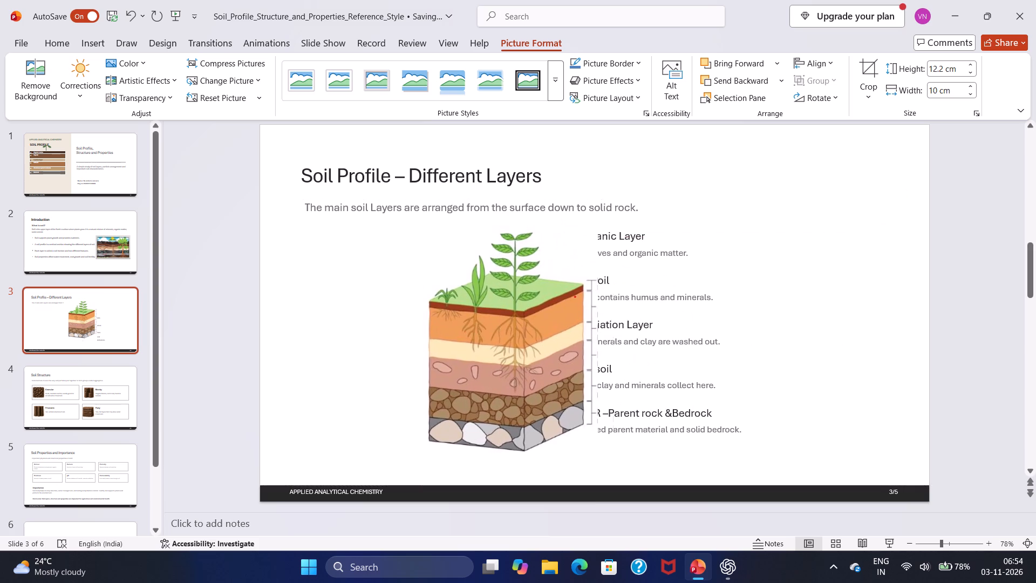
{"action": "left_click_drag", "start_coordinate": [503, 293], "coordinate": [445, 289]}
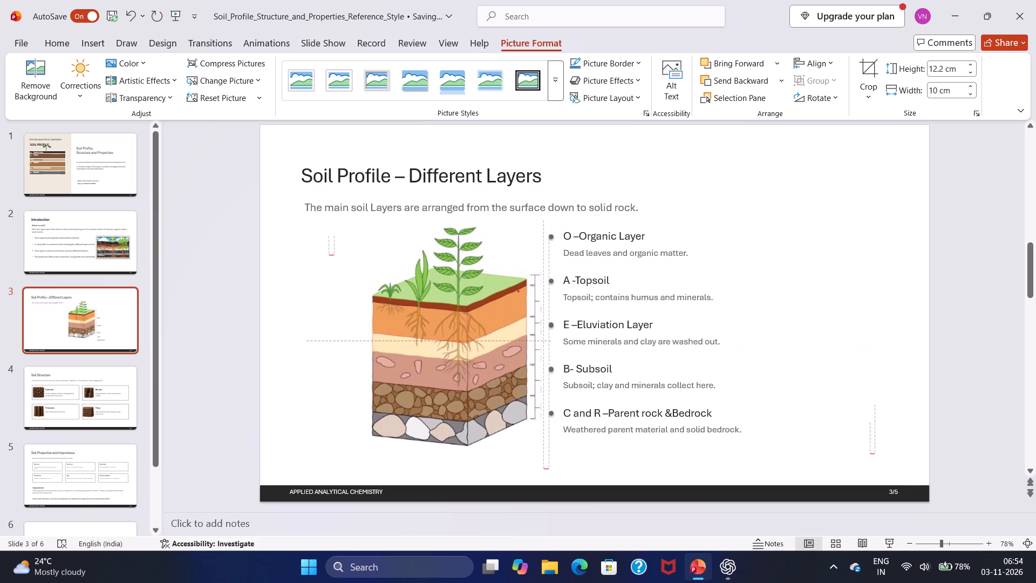
{"action": "left_click_drag", "start_coordinate": [445, 289], "coordinate": [444, 289]}
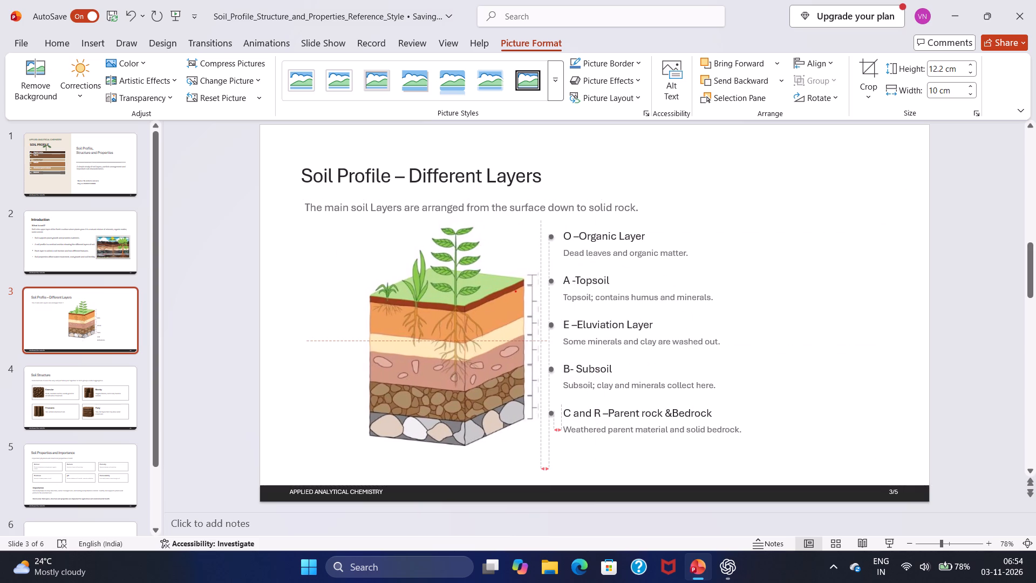
{"action": "left_click_drag", "start_coordinate": [444, 289], "coordinate": [443, 282]}
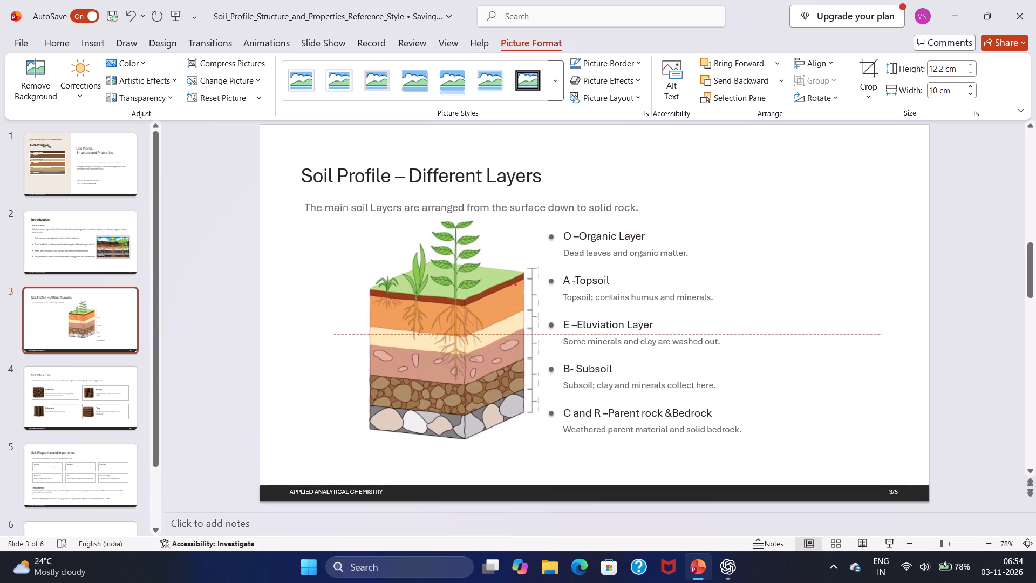
{"action": "left_click_drag", "start_coordinate": [443, 282], "coordinate": [438, 282]}
{"action": "left_click_drag", "start_coordinate": [435, 295], "coordinate": [431, 293]}
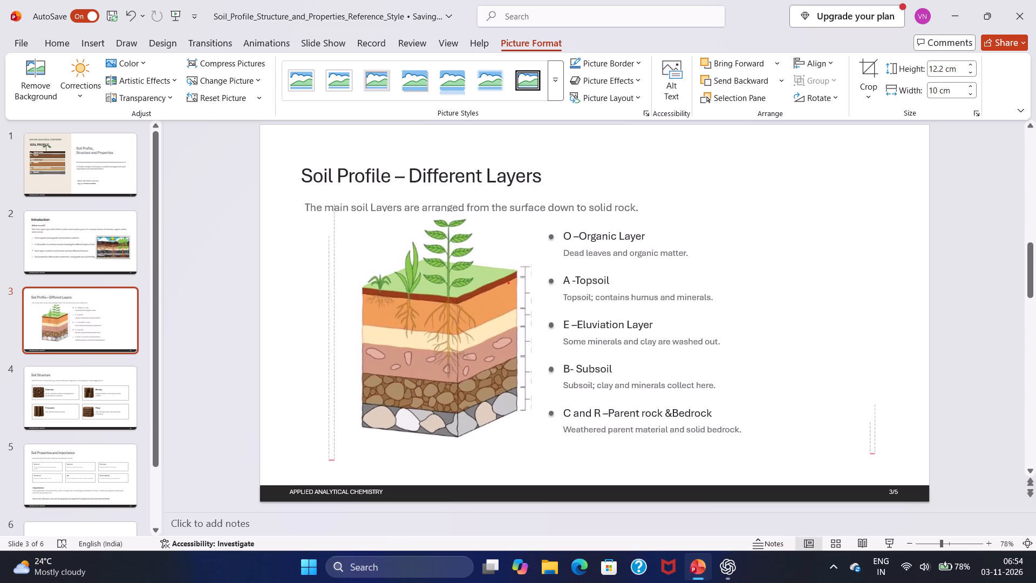
{"action": "left_click_drag", "start_coordinate": [431, 293], "coordinate": [406, 293]}
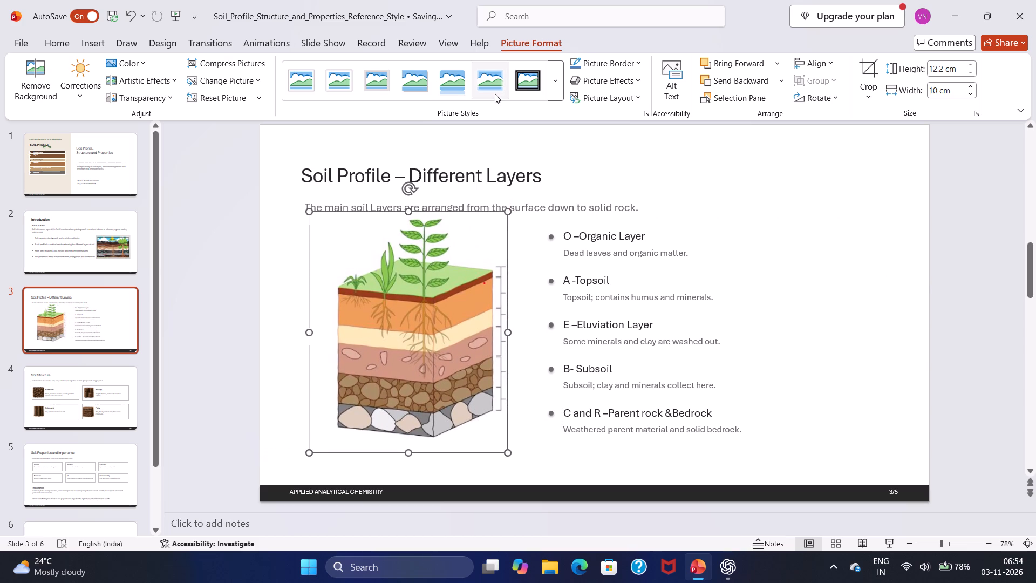
Apply the soft-edged rectangle picture style to the soil block picture on slide 3.
{"action": "left_click", "coordinate": [493, 90]}
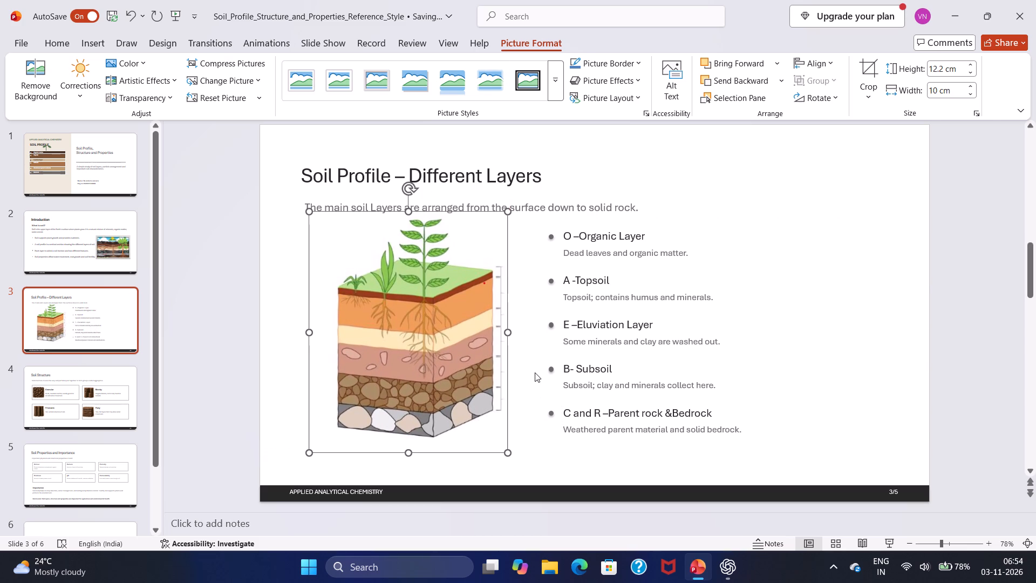
{"action": "left_click", "coordinate": [534, 372]}
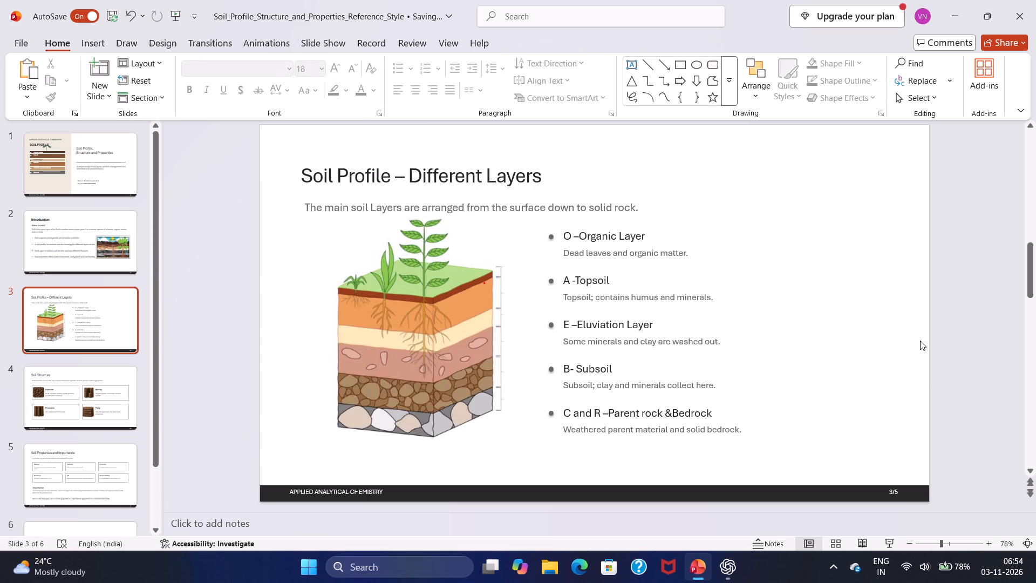
Review all the slides from the soil layers slide through the closing THANK YOU slide and back to the title slide.
{"action": "scroll", "coordinate": [346, 411], "scroll_direction": "down", "scroll_amount": 1}
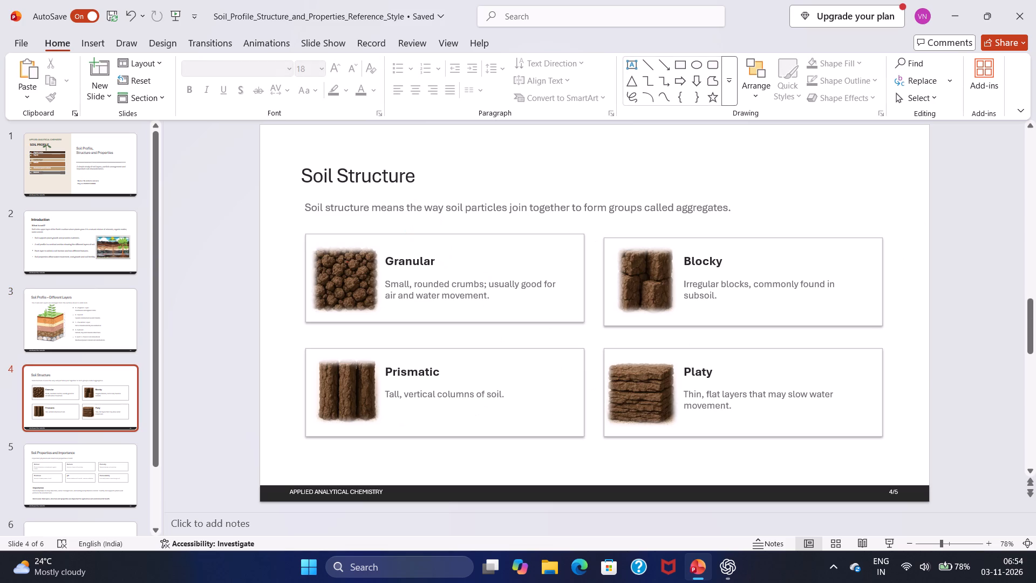
{"action": "scroll", "coordinate": [346, 412], "scroll_direction": "down", "scroll_amount": 2}
{"action": "scroll", "coordinate": [346, 412], "scroll_direction": "up", "scroll_amount": 1}
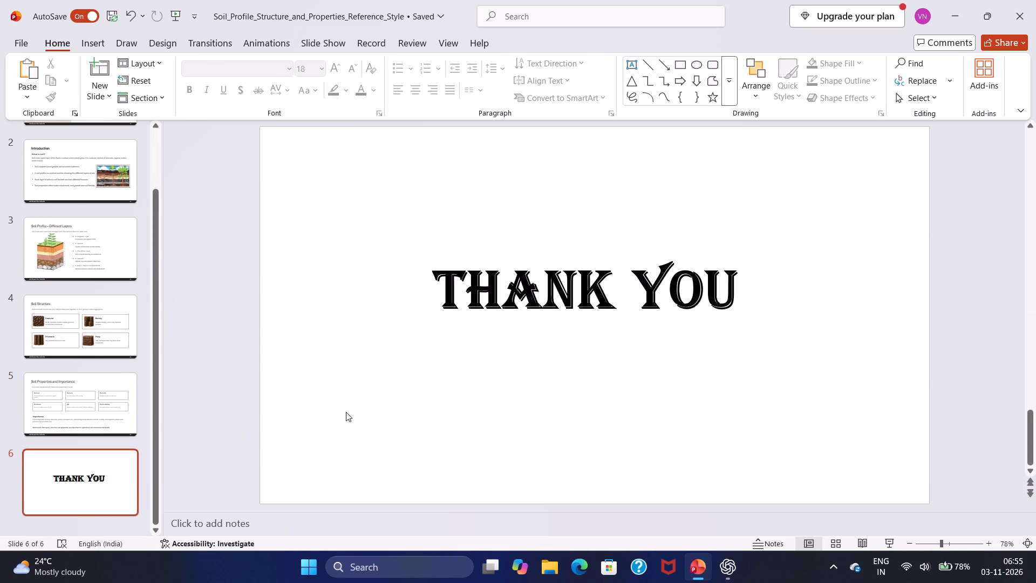
{"action": "scroll", "coordinate": [346, 412], "scroll_direction": "up", "scroll_amount": 4}
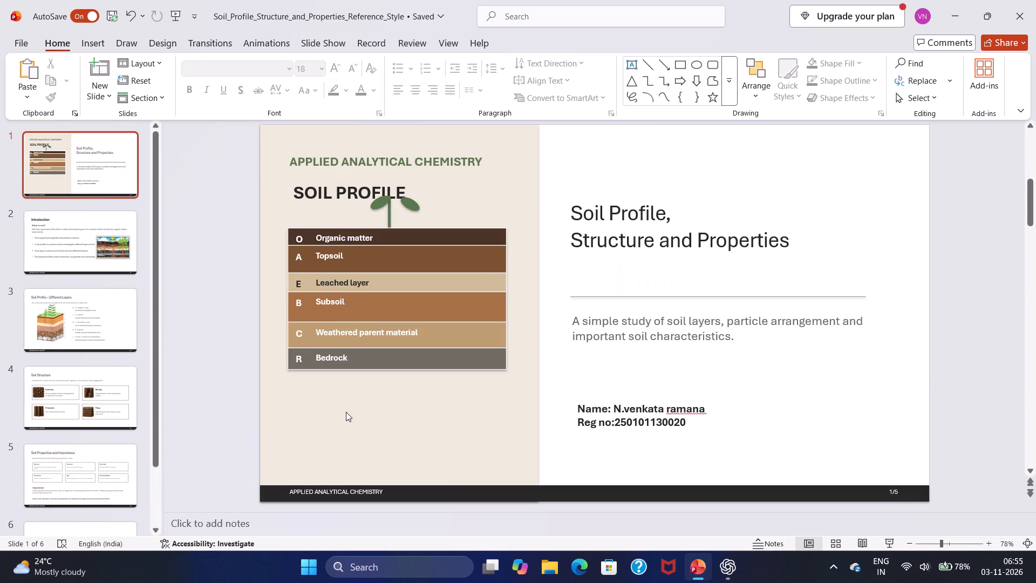
{"action": "scroll", "coordinate": [346, 412], "scroll_direction": "down", "scroll_amount": 1}
{"action": "scroll", "coordinate": [346, 412], "scroll_direction": "up", "scroll_amount": 2}
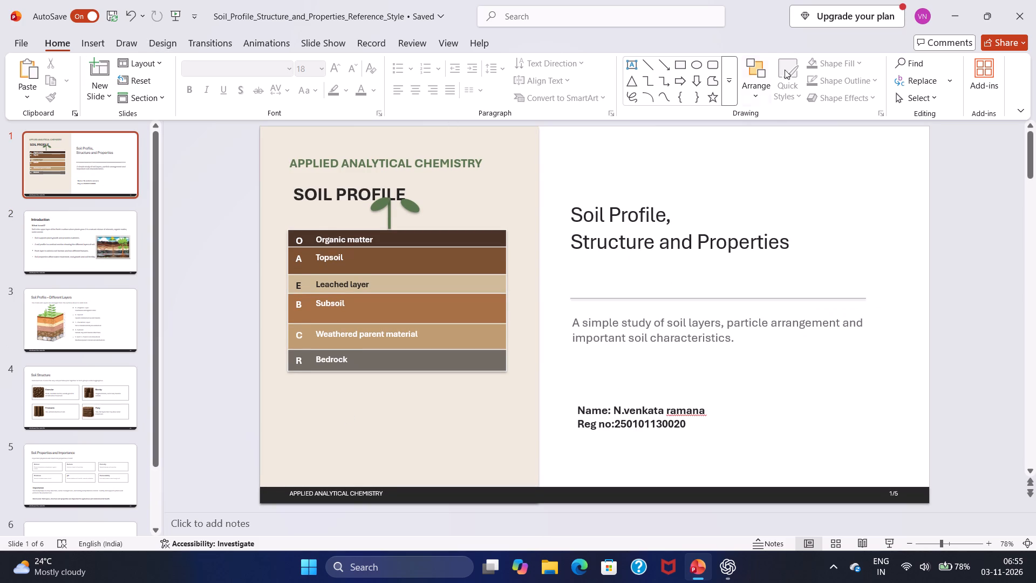
Save the presentation.
{"action": "left_click", "coordinate": [15, 42]}
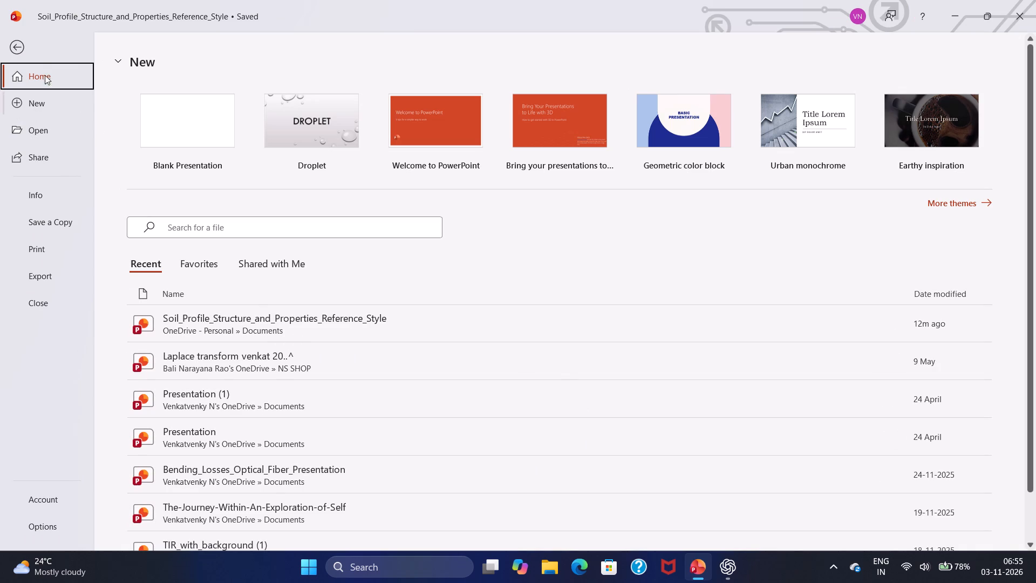
{"action": "left_click", "coordinate": [16, 50]}
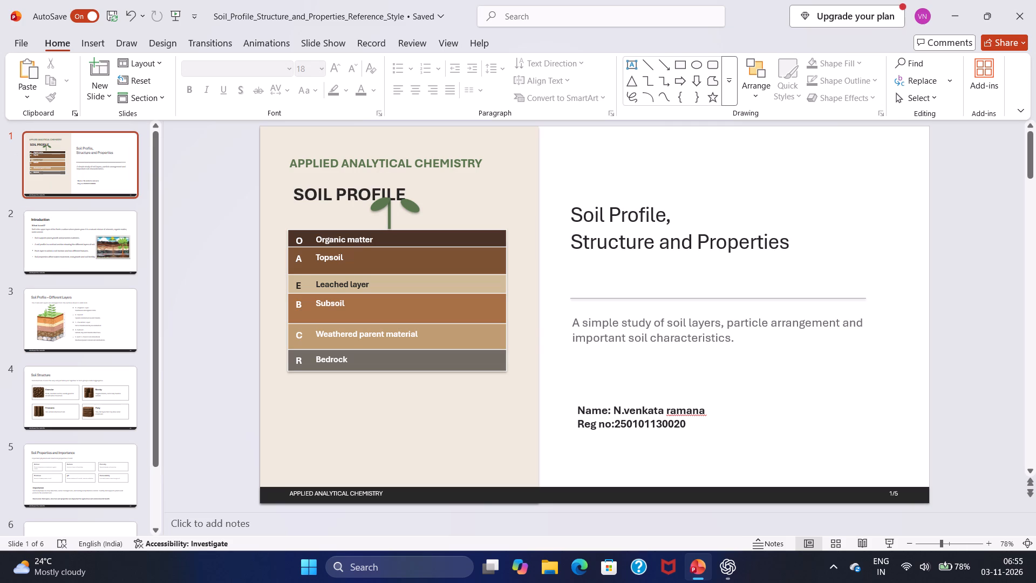
{"action": "key", "text": "ctrl+s"}
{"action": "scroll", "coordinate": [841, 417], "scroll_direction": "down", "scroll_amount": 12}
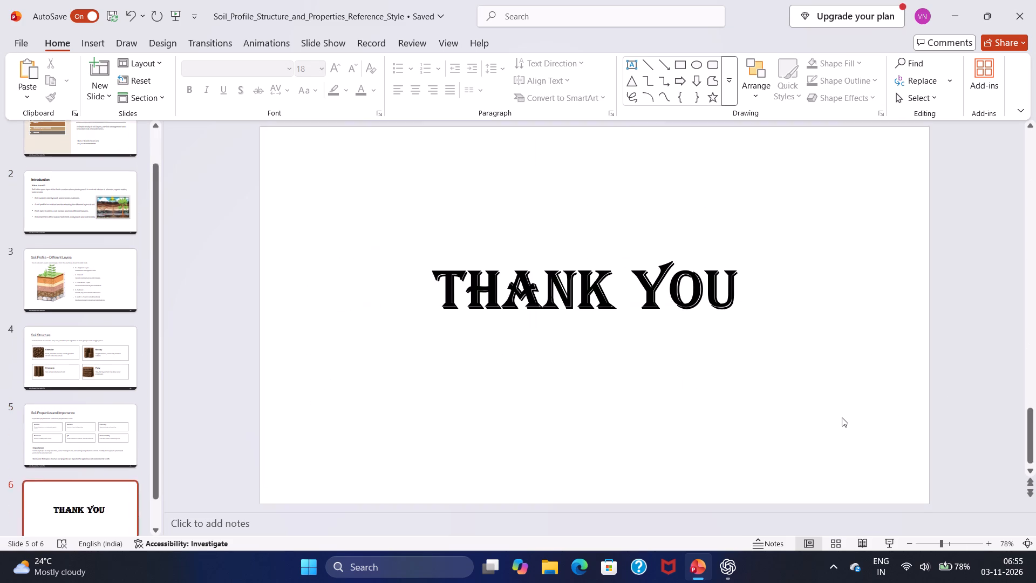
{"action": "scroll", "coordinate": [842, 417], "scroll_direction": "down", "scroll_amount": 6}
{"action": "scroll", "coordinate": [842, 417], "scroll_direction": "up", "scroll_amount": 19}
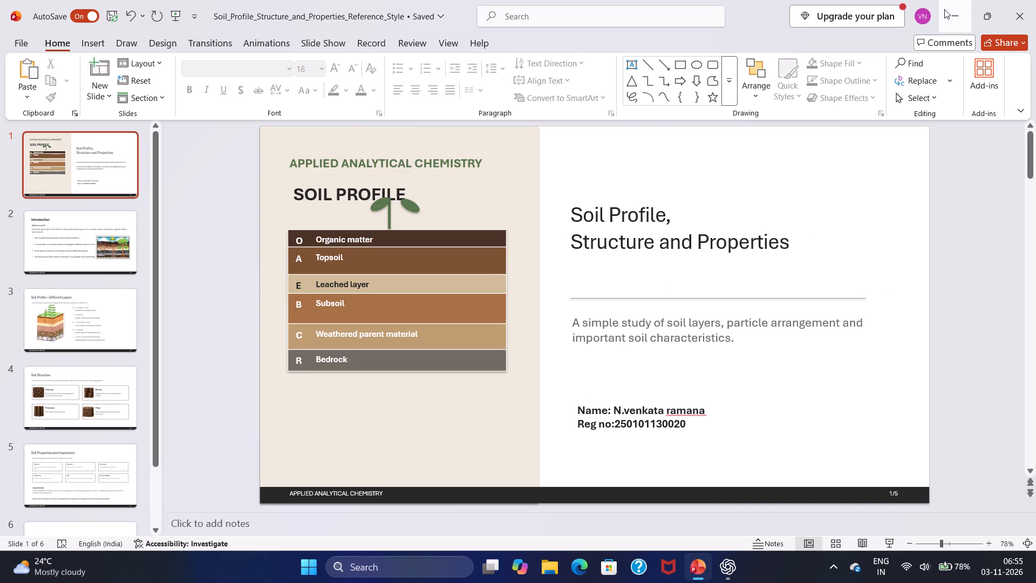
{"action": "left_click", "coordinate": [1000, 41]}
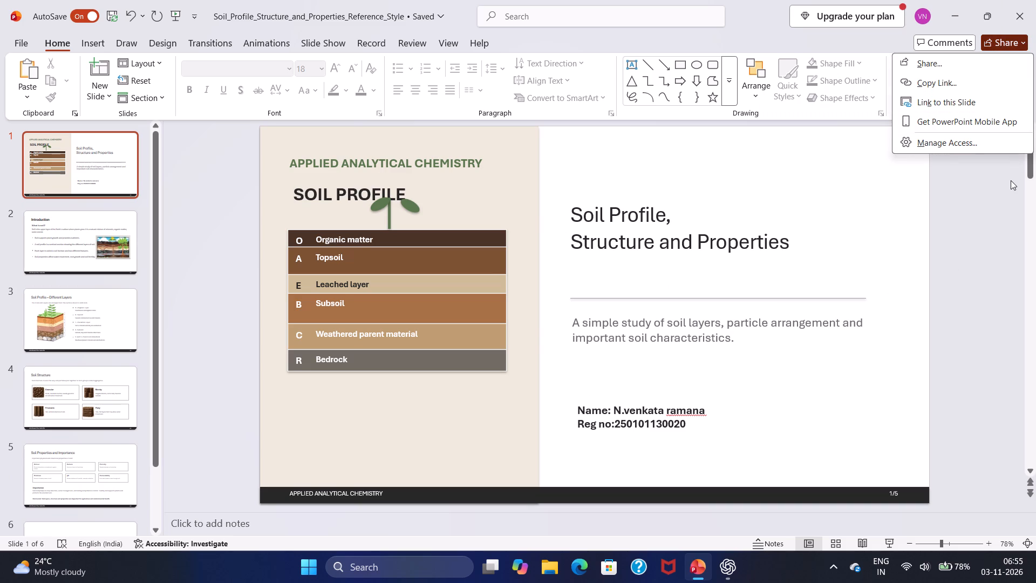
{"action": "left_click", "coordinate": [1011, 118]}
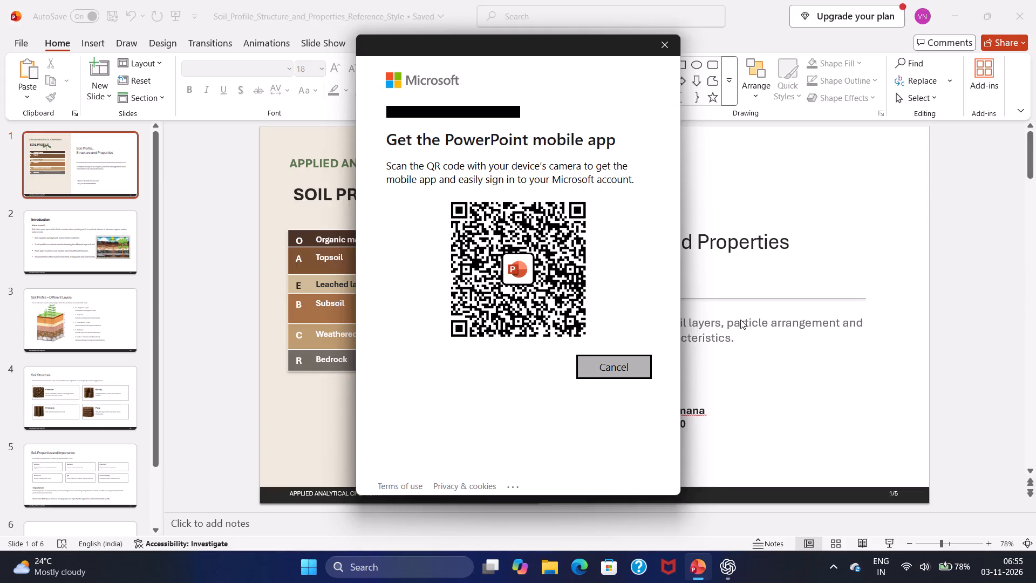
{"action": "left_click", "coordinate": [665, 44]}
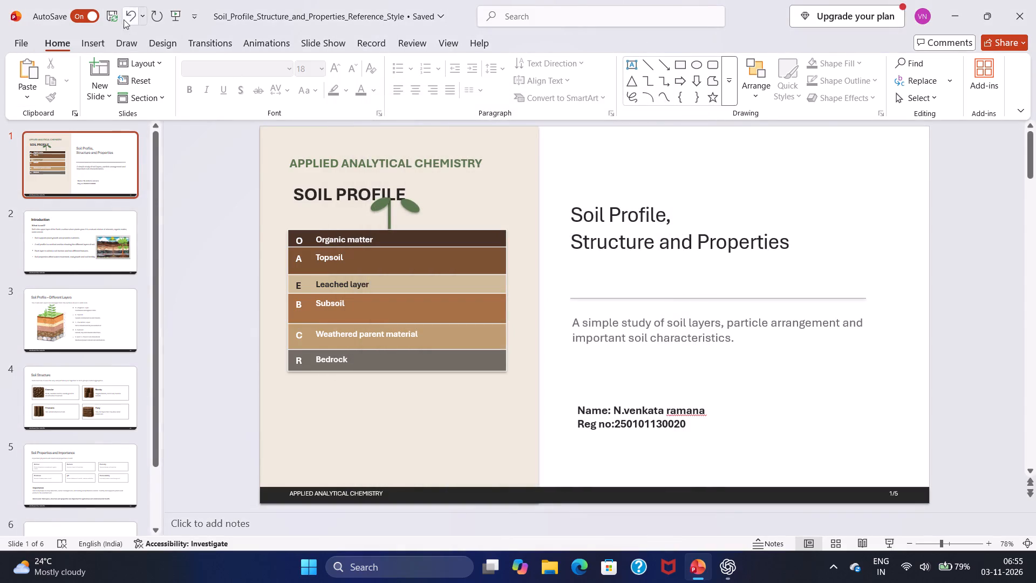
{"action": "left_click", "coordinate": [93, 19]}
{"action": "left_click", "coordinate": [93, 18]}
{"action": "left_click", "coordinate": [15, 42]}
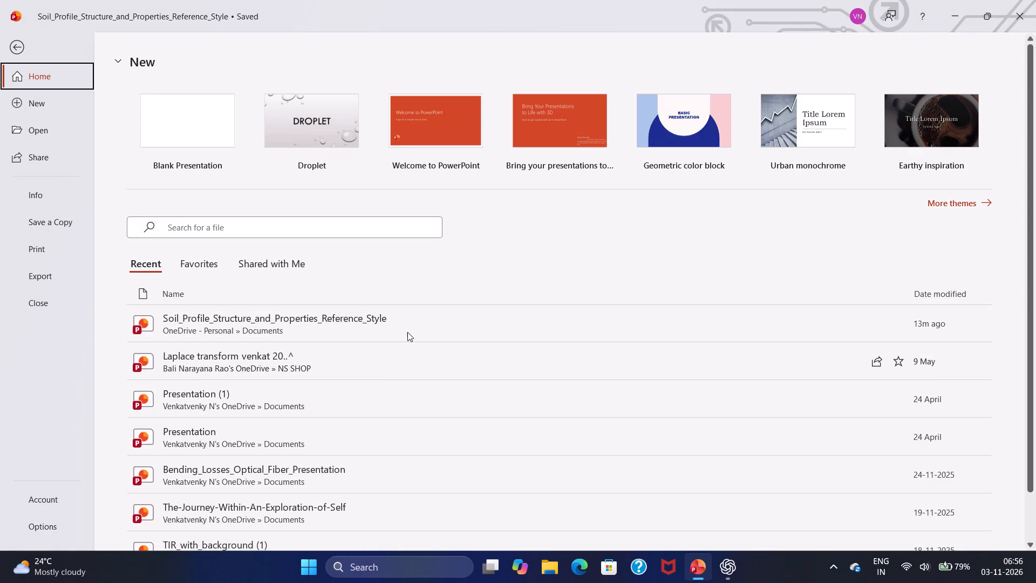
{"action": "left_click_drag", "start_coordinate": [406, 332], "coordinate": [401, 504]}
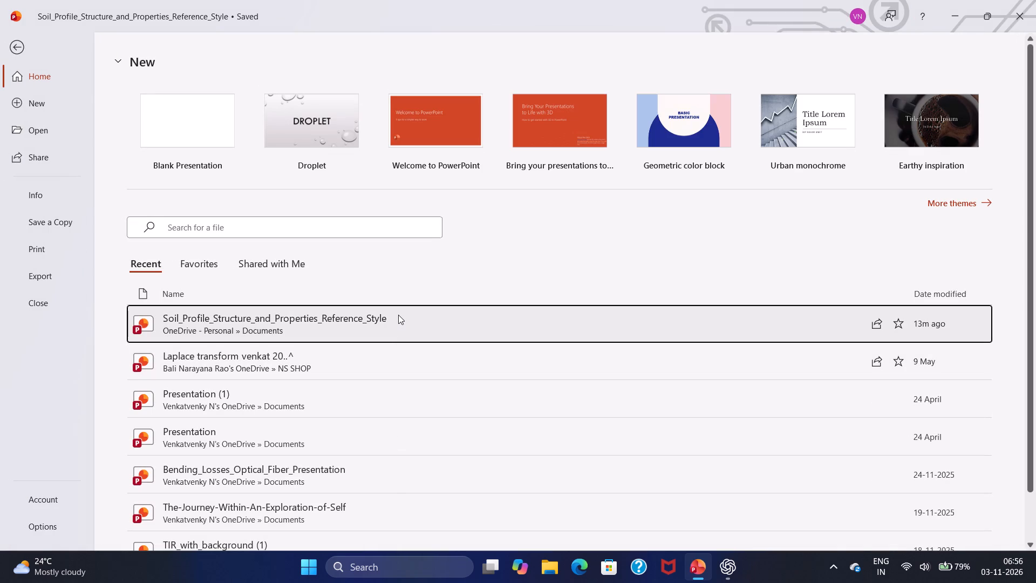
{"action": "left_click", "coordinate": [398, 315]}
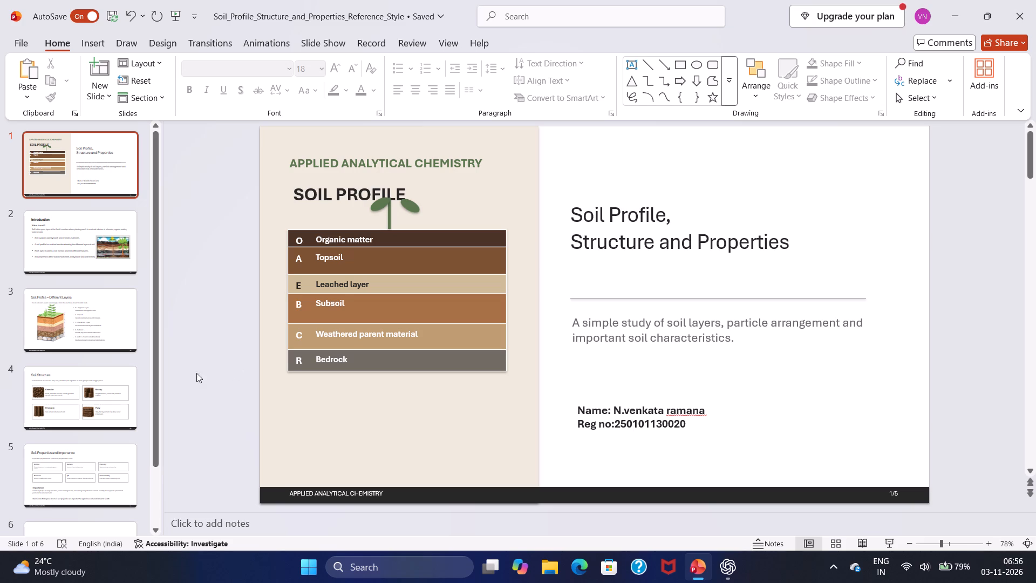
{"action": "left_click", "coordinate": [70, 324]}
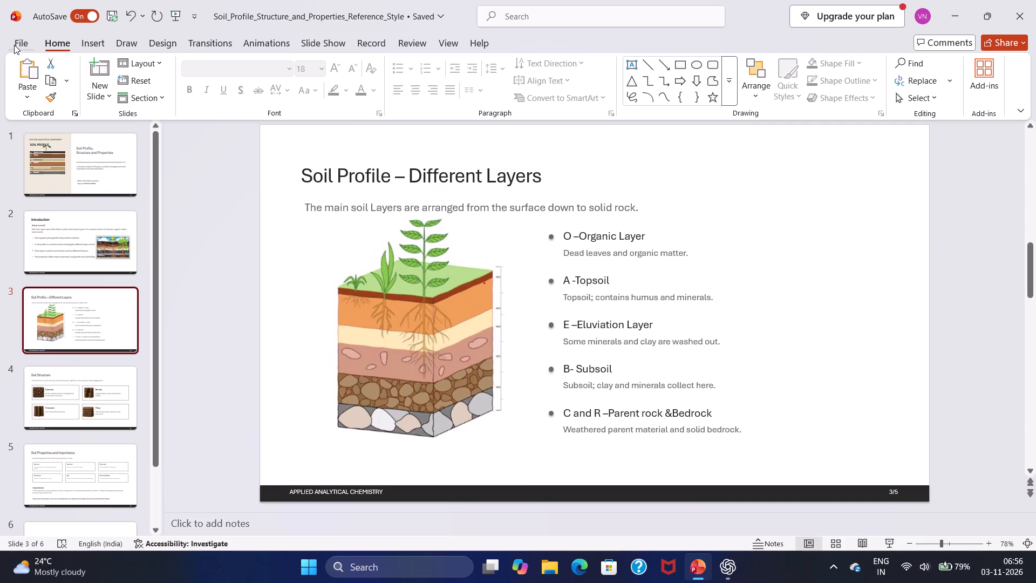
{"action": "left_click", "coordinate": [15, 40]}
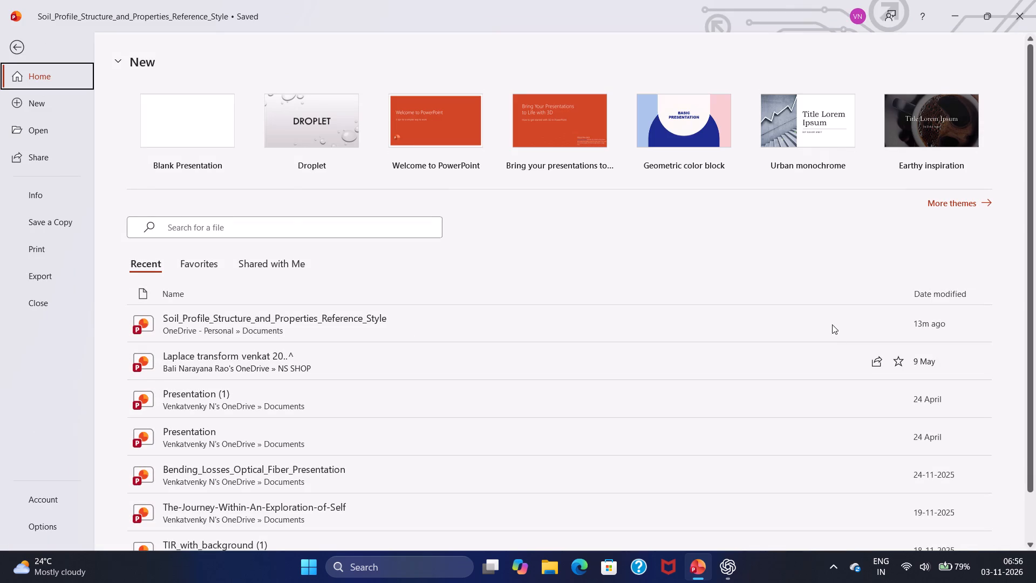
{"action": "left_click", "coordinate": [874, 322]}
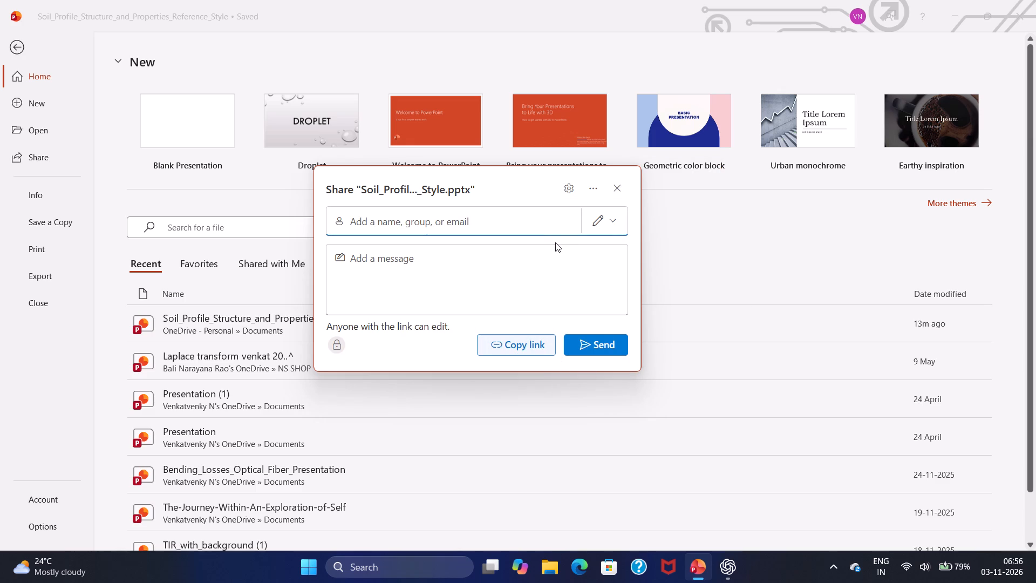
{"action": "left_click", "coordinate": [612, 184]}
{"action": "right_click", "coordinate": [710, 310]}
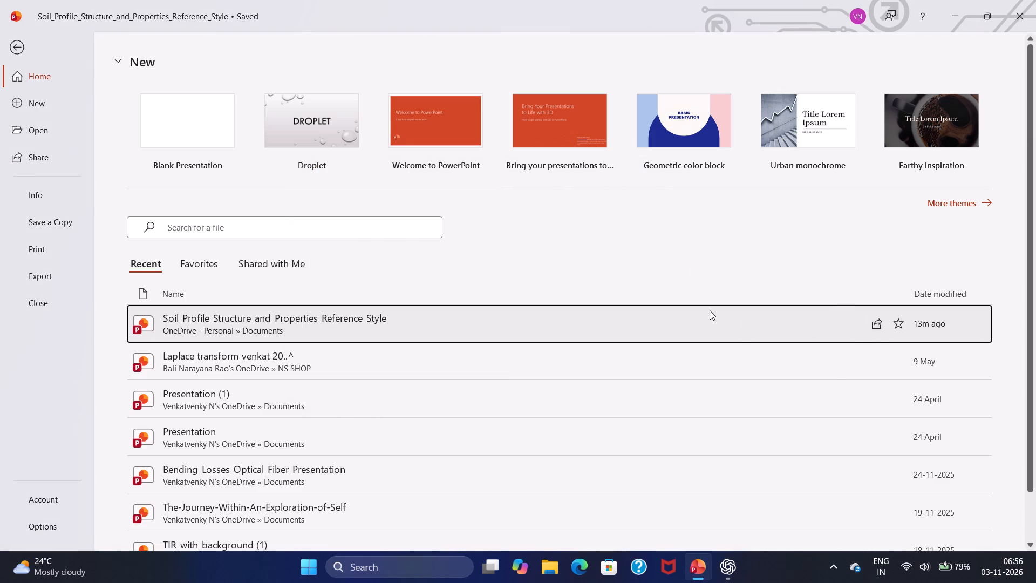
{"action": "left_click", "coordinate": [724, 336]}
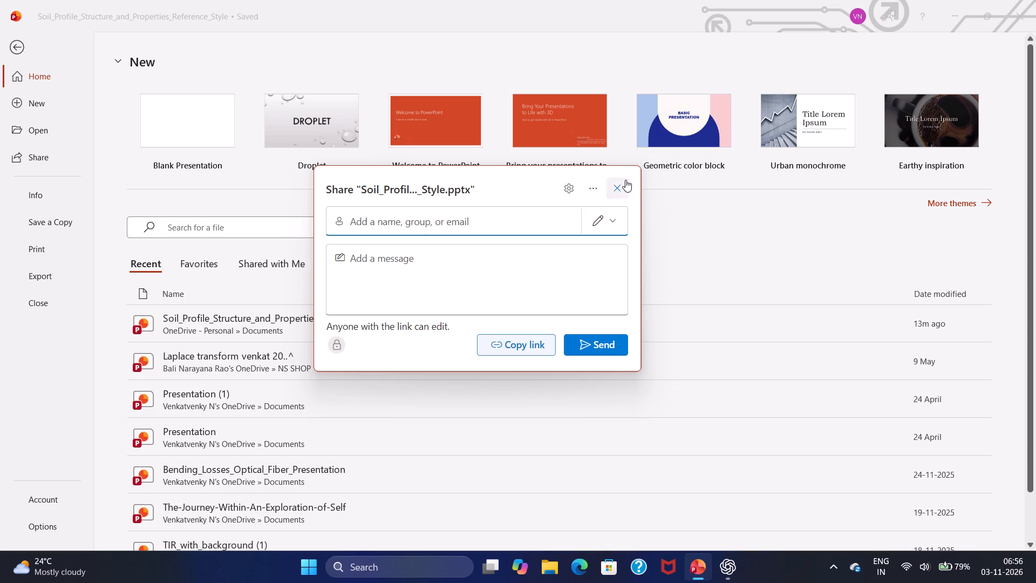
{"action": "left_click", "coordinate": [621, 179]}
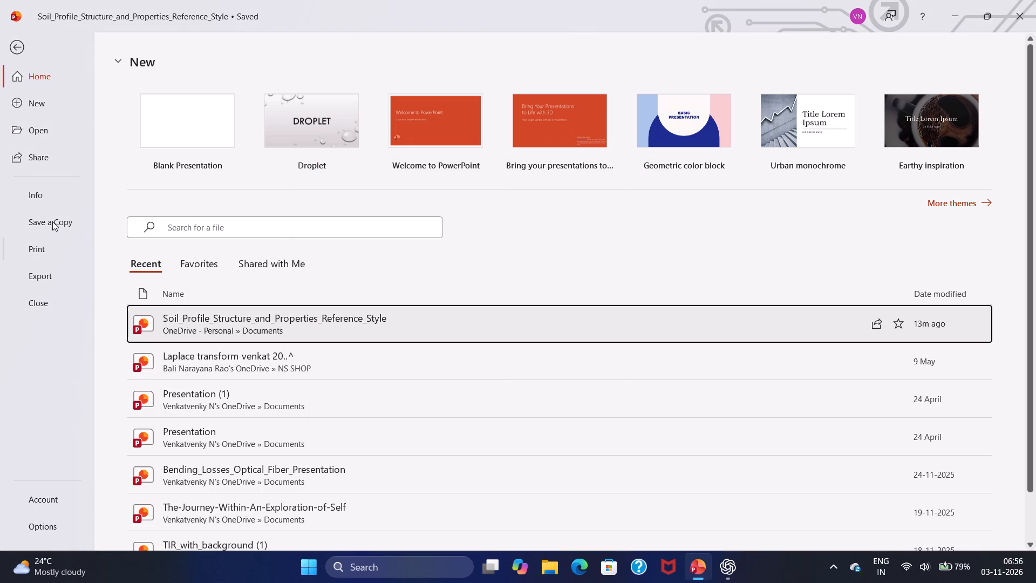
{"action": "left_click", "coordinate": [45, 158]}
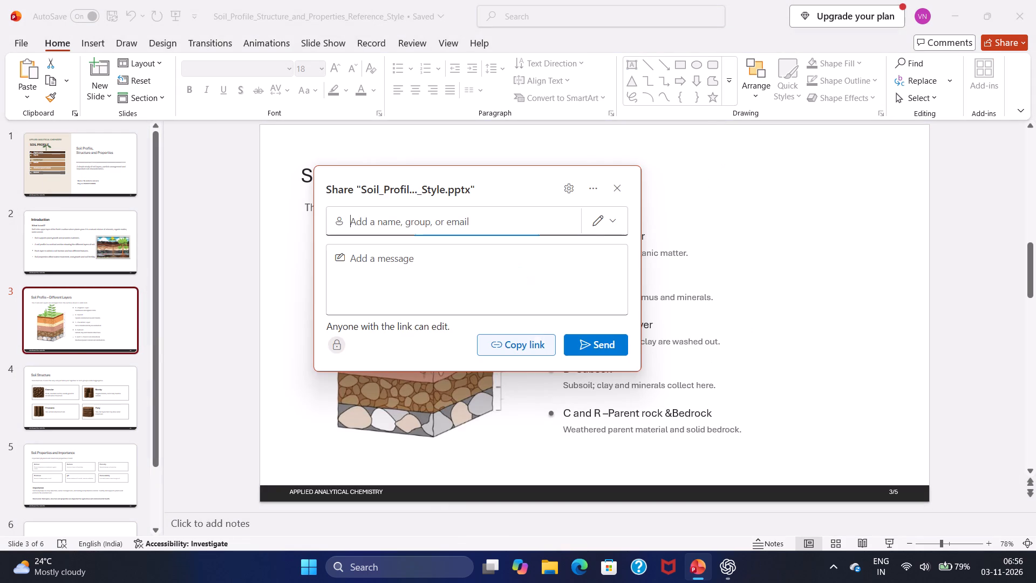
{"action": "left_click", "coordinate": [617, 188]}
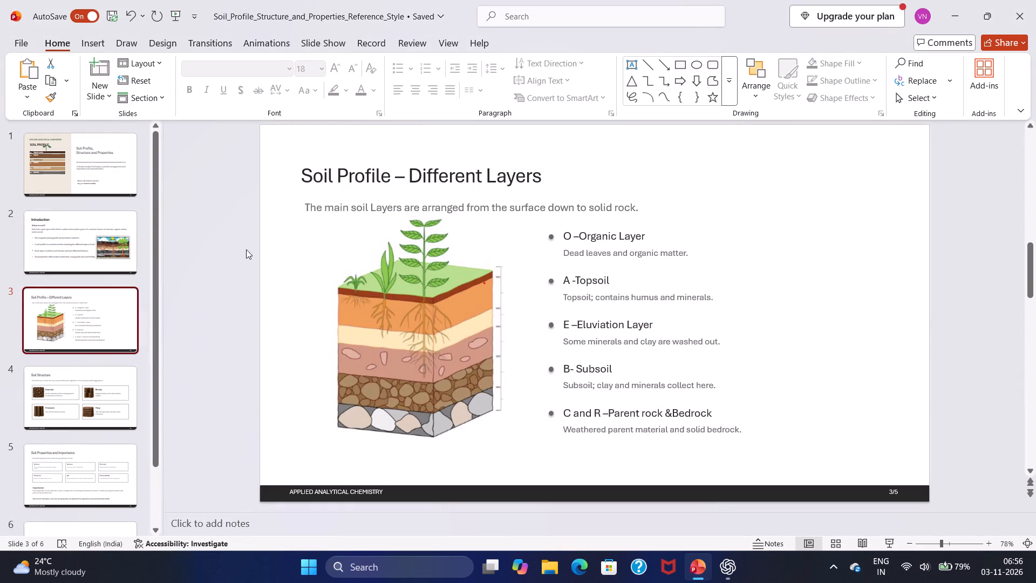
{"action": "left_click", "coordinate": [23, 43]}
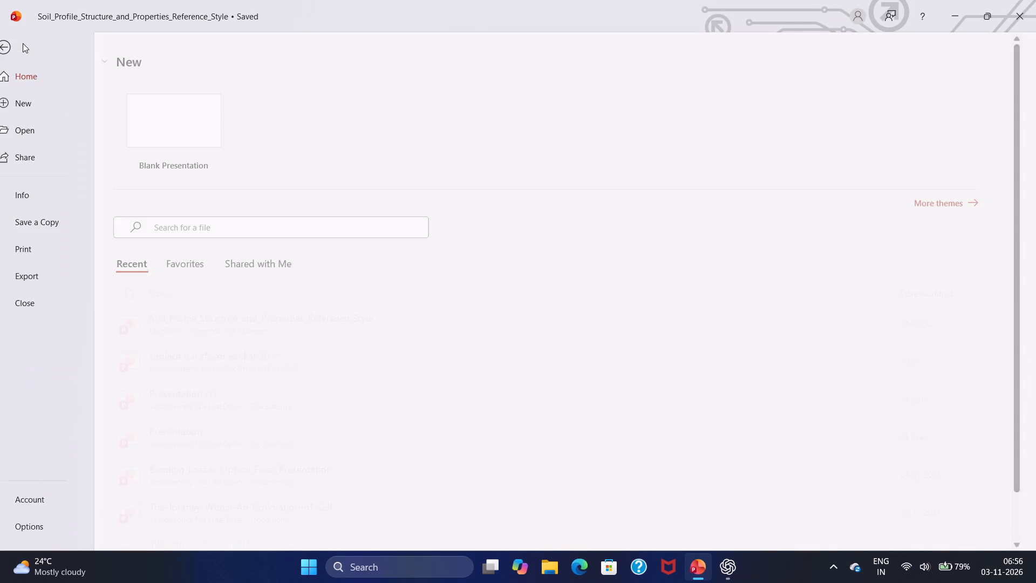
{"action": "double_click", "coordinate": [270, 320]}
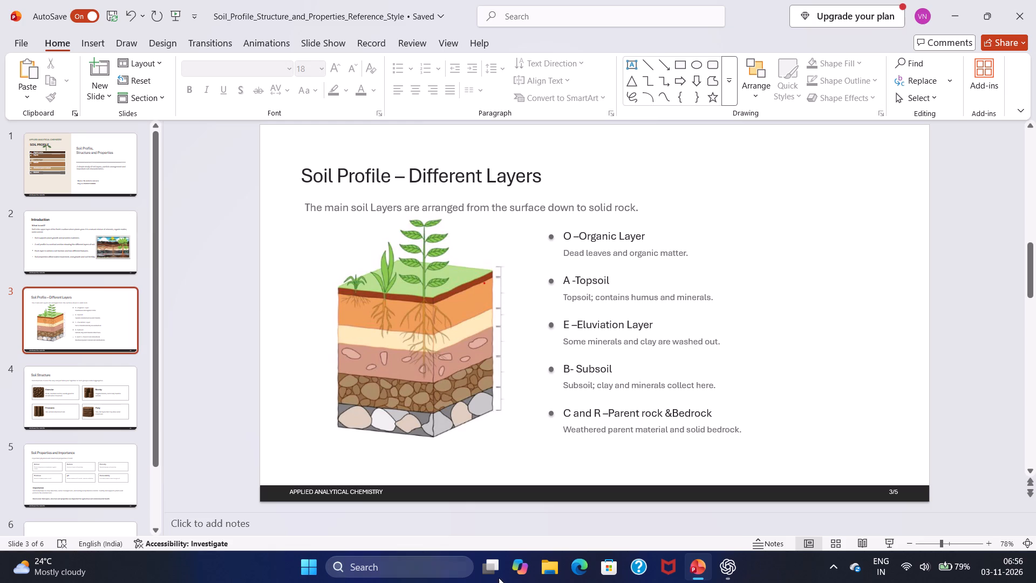
Bring up the Windows list of installed apps.
{"action": "left_click", "coordinate": [307, 568]}
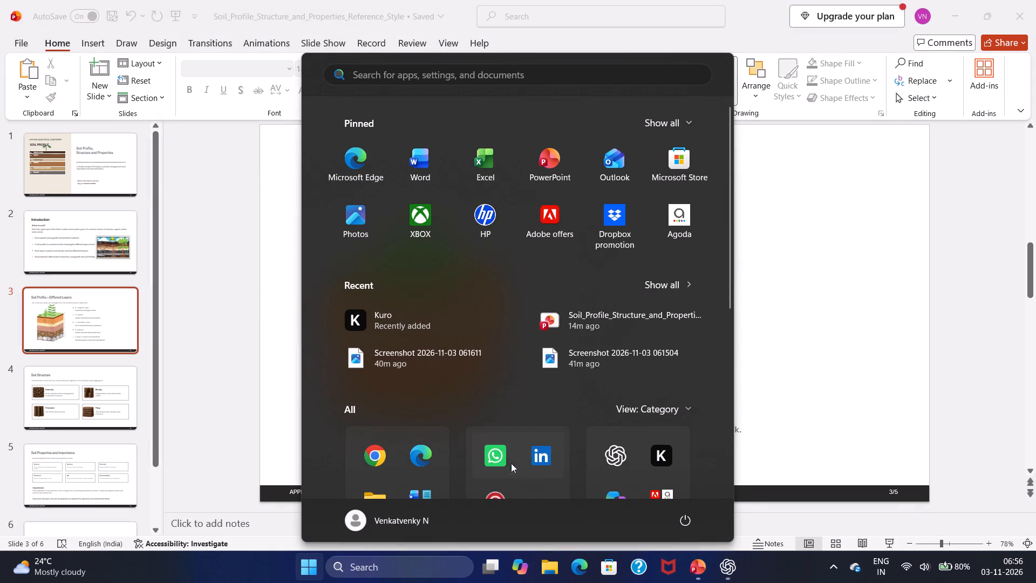
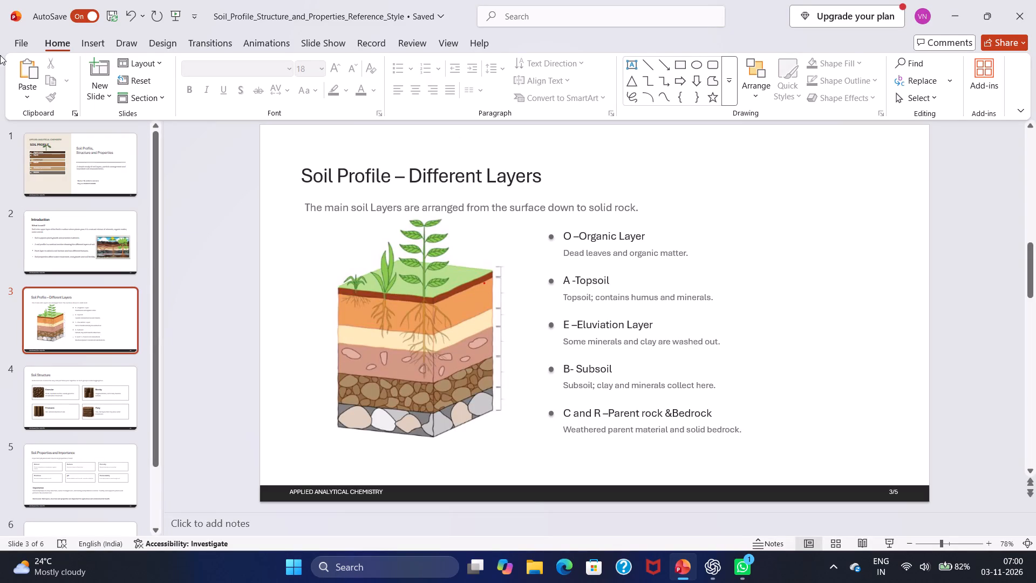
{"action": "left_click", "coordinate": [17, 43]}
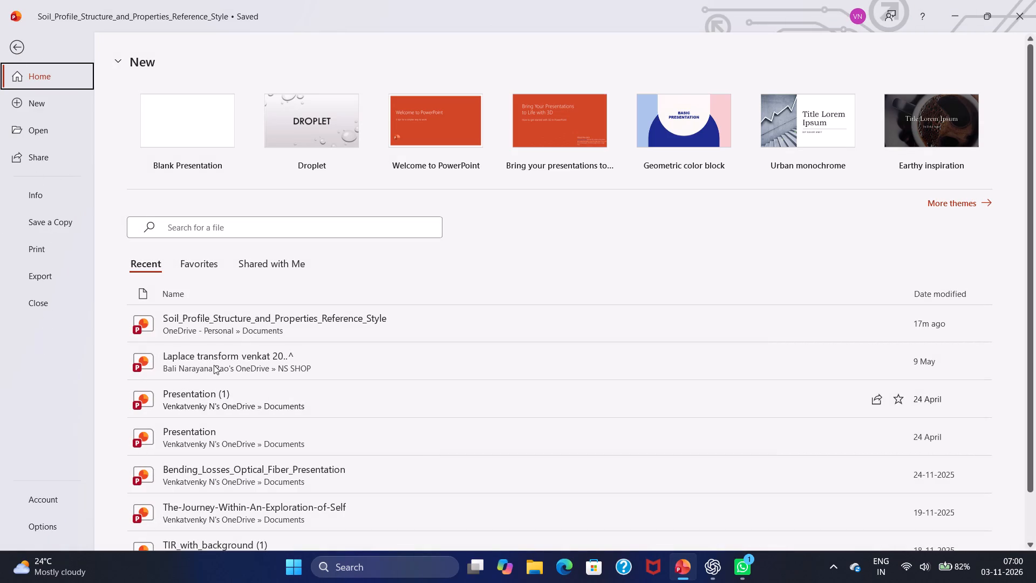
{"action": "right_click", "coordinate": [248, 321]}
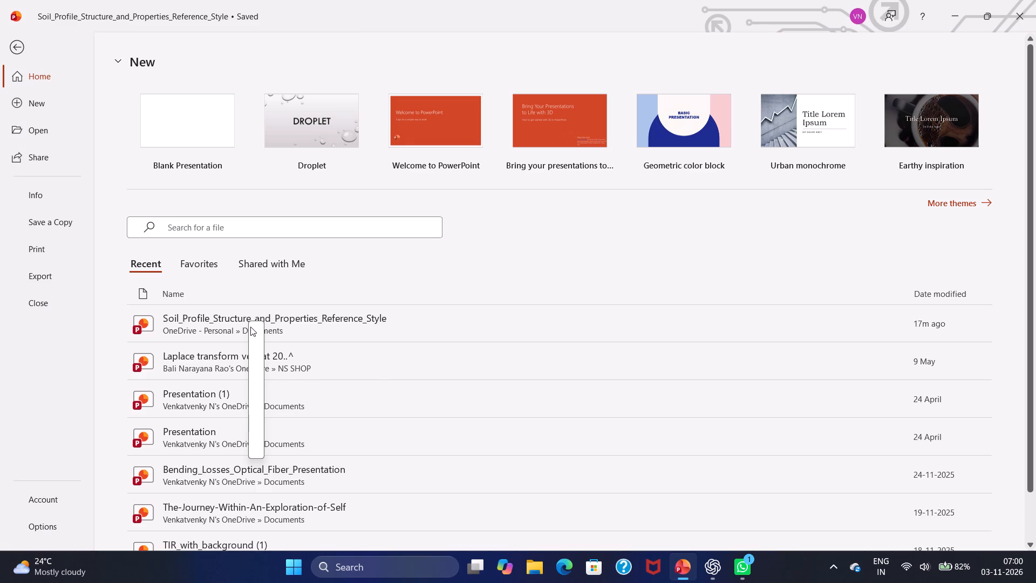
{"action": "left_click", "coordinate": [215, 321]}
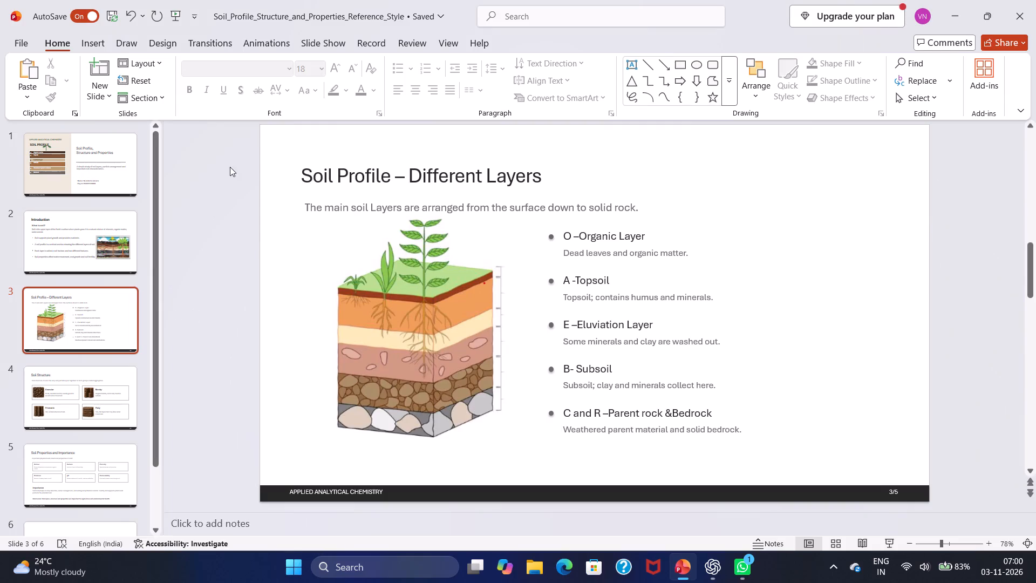
Turn off AutoSave for the presentation.
{"action": "left_click", "coordinate": [81, 15]}
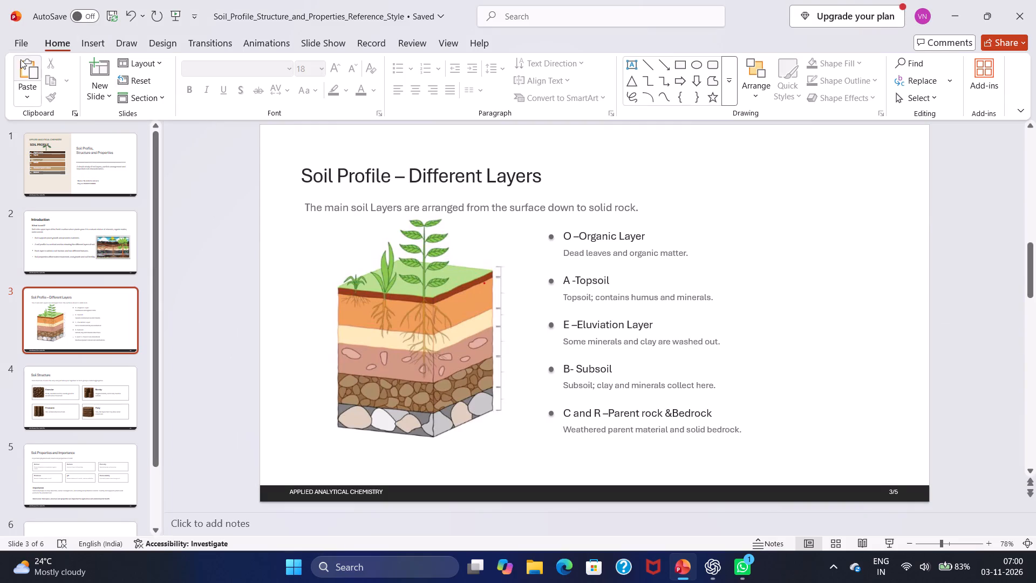
Save the presentation to the Desktop folder under the new name Soil_Profile_Structure_and_Properties_ppt, as a PowerPoint Presentation.
{"action": "left_click", "coordinate": [25, 43]}
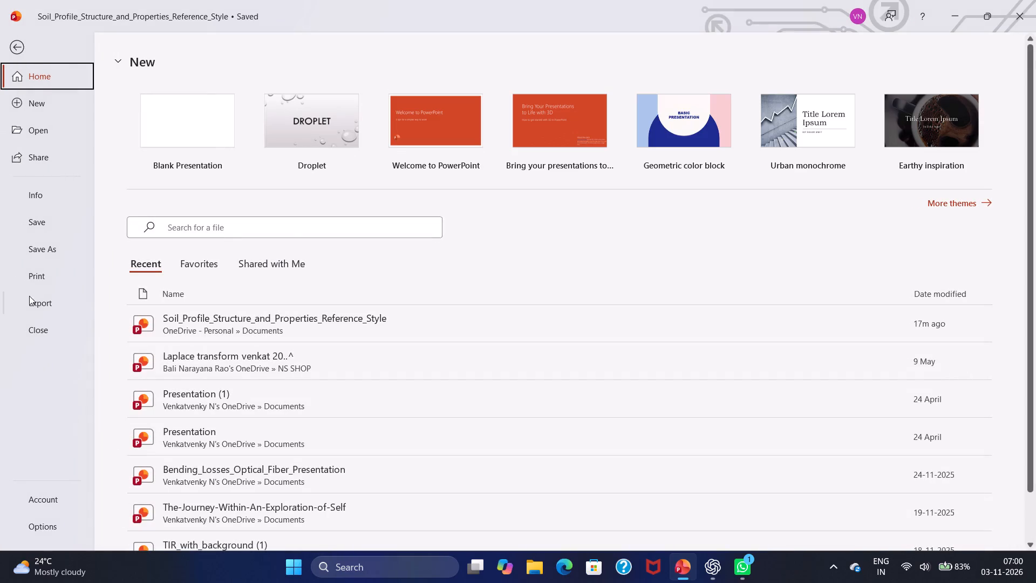
{"action": "left_click", "coordinate": [45, 244]}
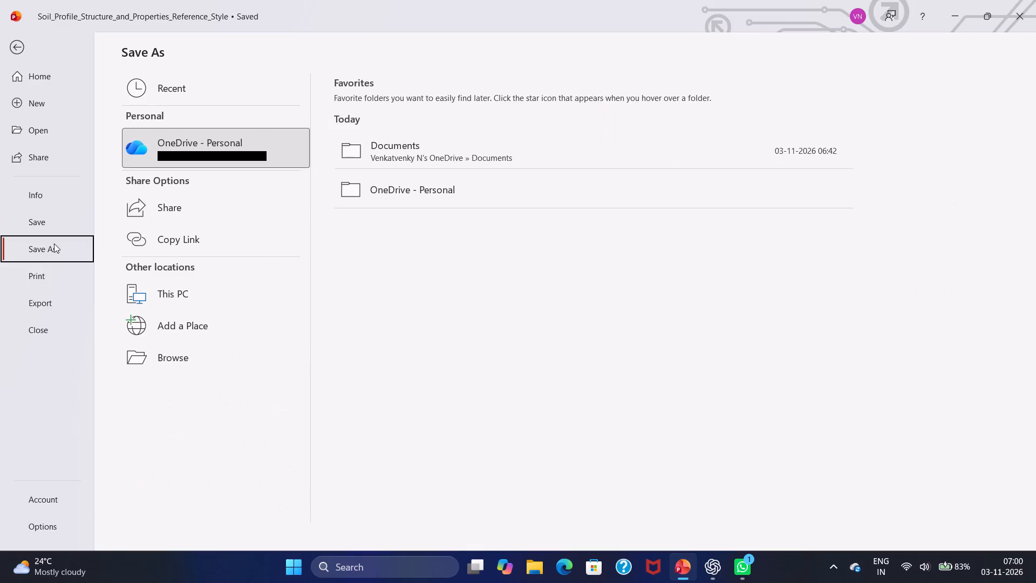
{"action": "left_click", "coordinate": [220, 295]}
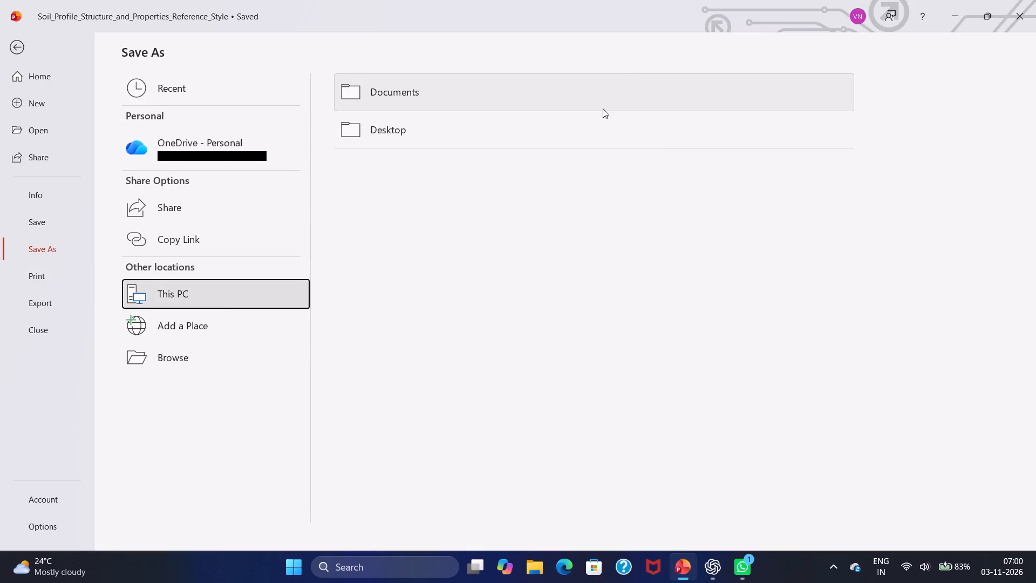
{"action": "left_click", "coordinate": [595, 125]}
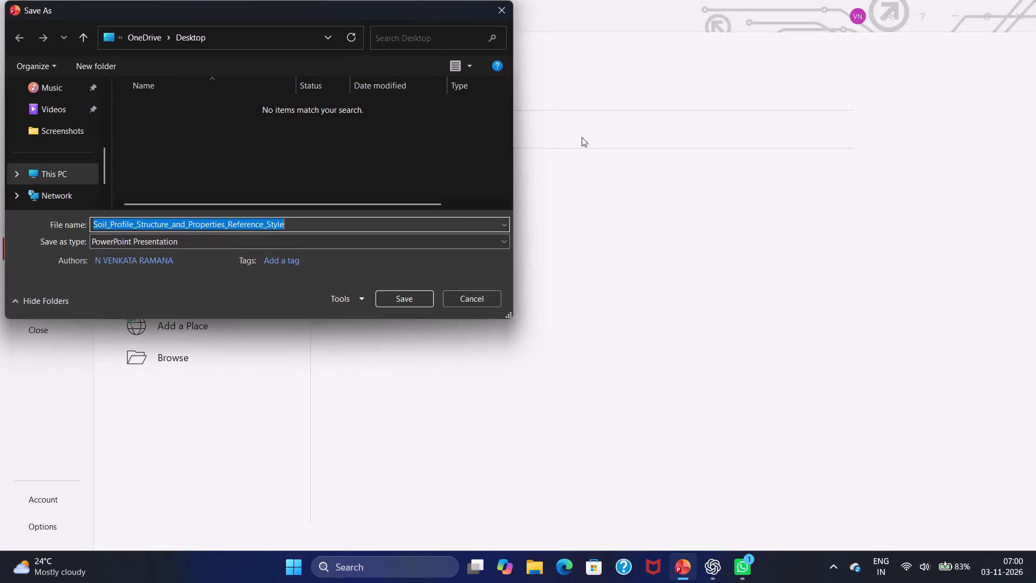
{"action": "left_click", "coordinate": [312, 222]}
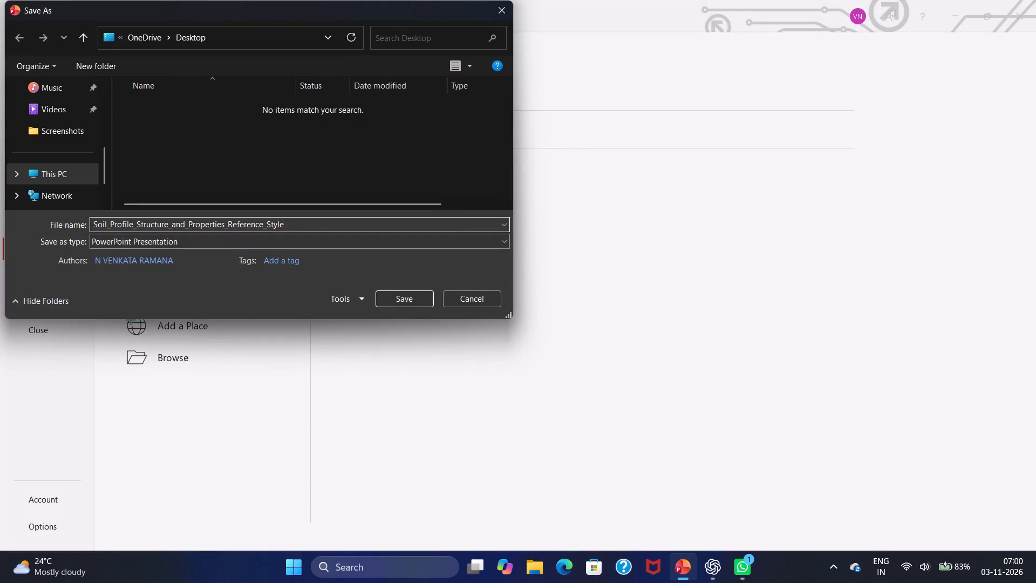
{"action": "key", "text": "BackSpace"}
{"action": "key", "text": "BackSpace"}
{"action": "key", "text": "BackSpace"}
{"action": "key", "text": "BackSpace"}
{"action": "key", "text": "BackSpace"}
{"action": "key", "text": "BackSpace"}
{"action": "key", "text": "BackSpace"}
{"action": "key", "text": "BackSpace"}
{"action": "key", "text": "BackSpace"}
{"action": "key", "text": "BackSpace"}
{"action": "key", "text": "BackSpace"}
{"action": "key", "text": "BackSpace"}
{"action": "key", "text": "BackSpace"}
{"action": "key", "text": "BackSpace"}
{"action": "key", "text": "BackSpace"}
{"action": "type", "text": "pp"}
{"action": "key", "text": "t"}
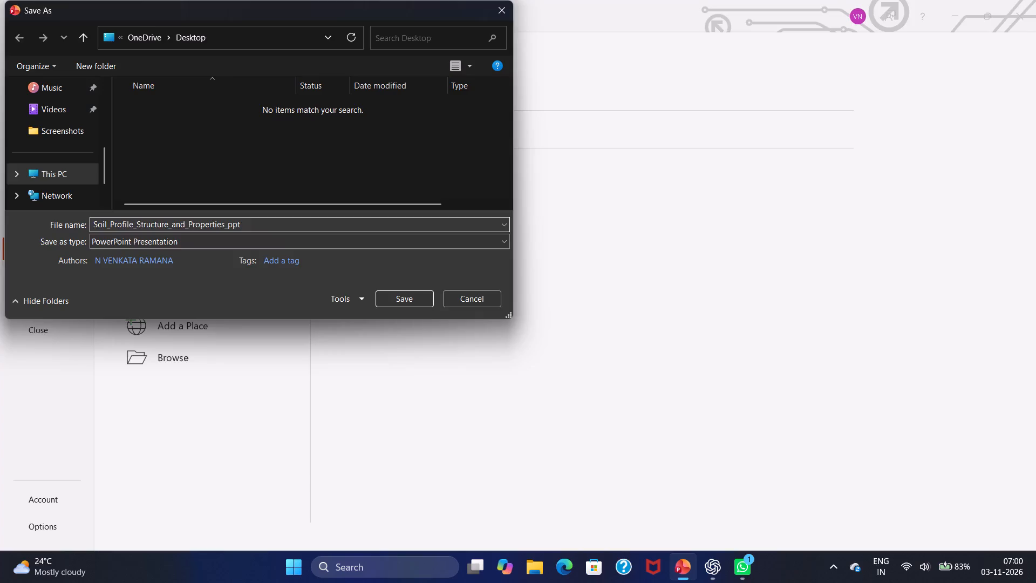
{"action": "key", "text": "Return"}
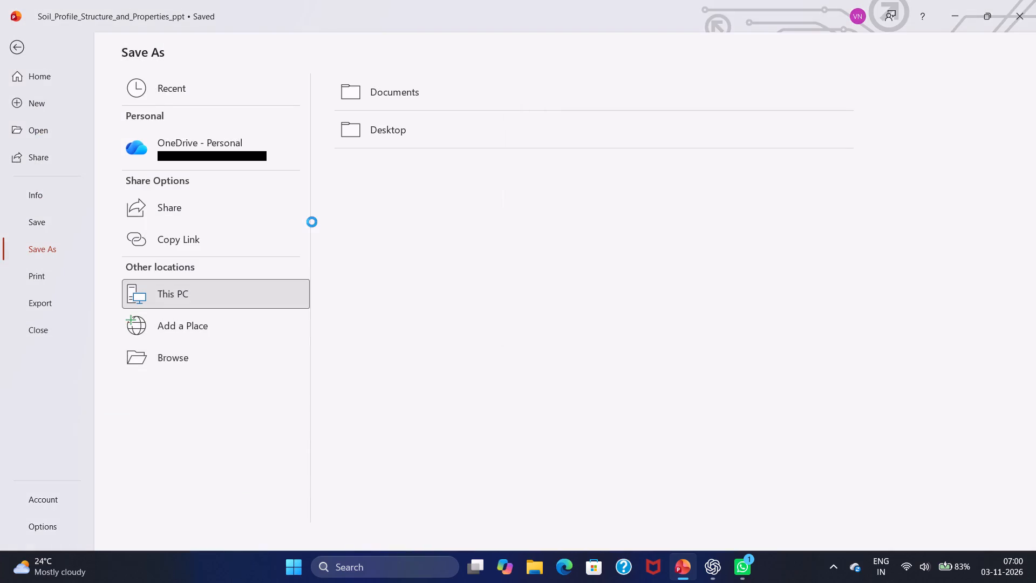